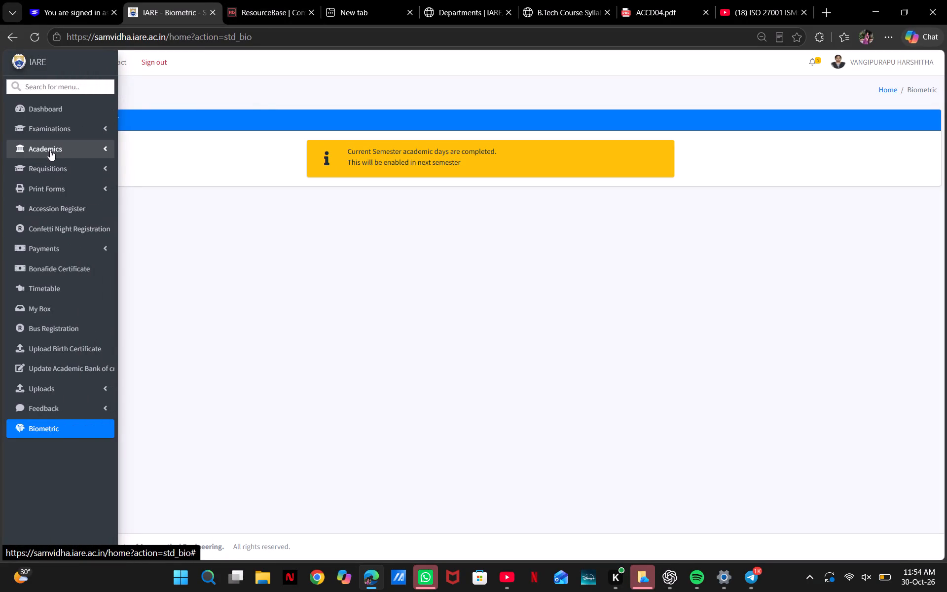
Open the AAT-II upload page of the student portal.
left_click(50, 148)
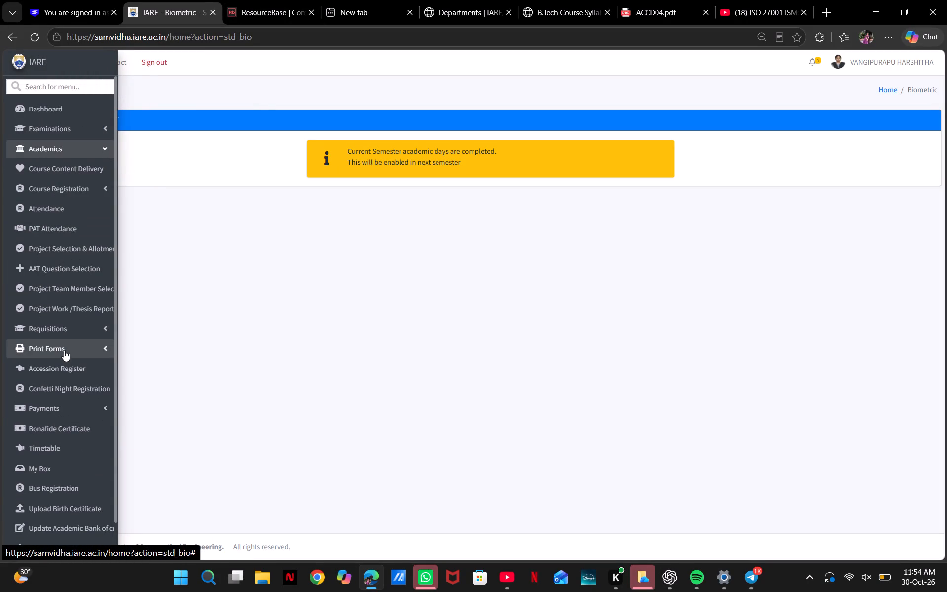
scroll(55, 494, "down", 1)
left_click(55, 511)
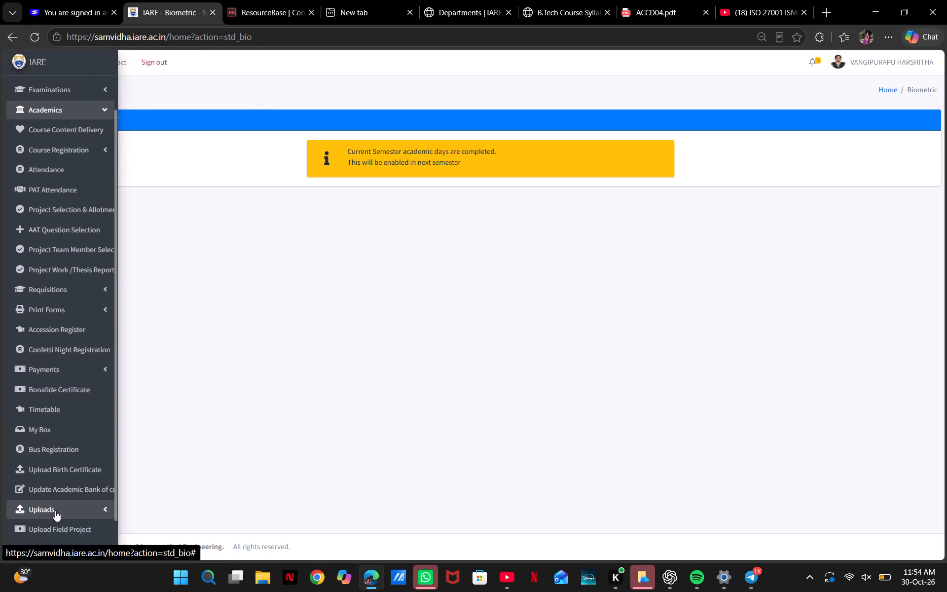
scroll(55, 511, "down", 3)
left_click(60, 467)
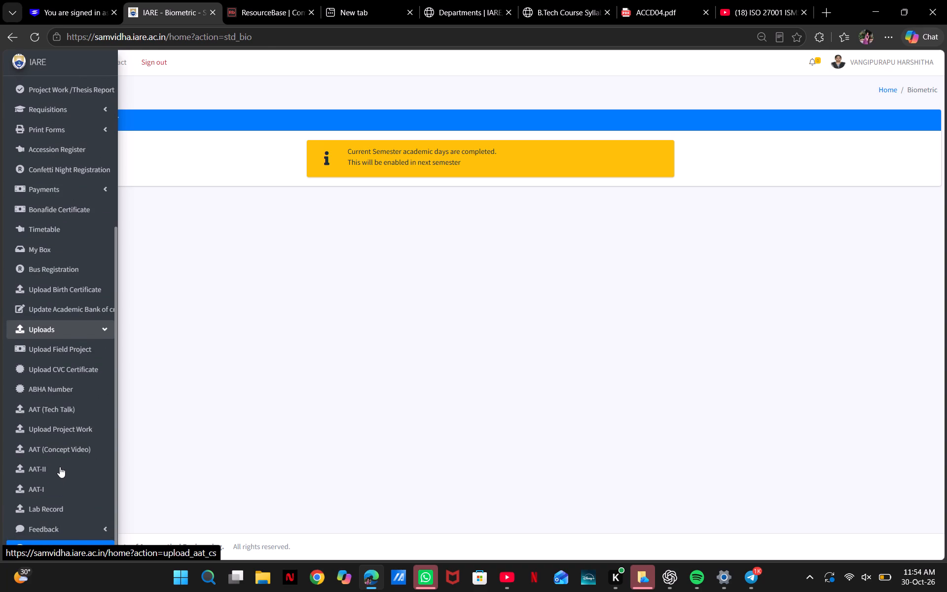
left_click(791, 298)
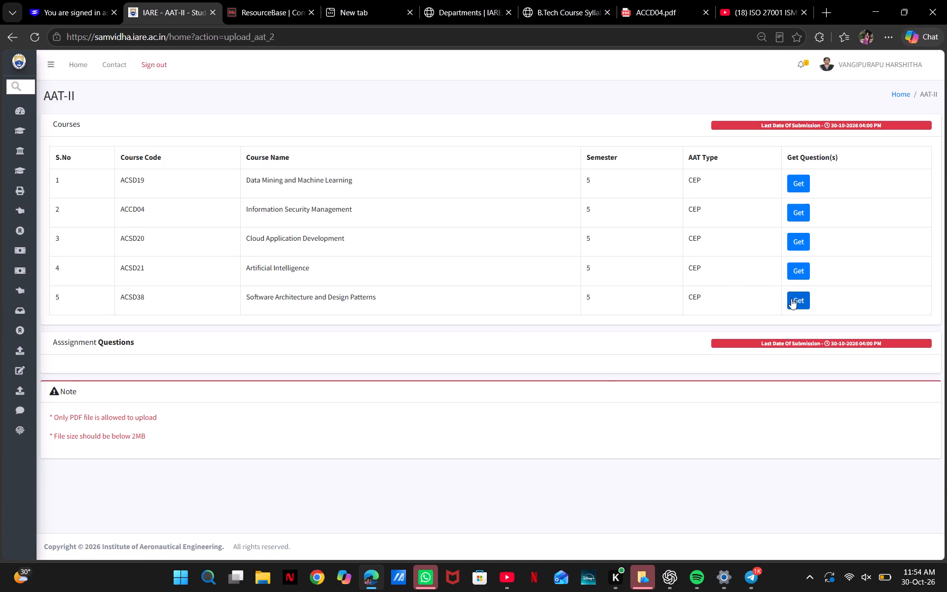
left_click(472, 363)
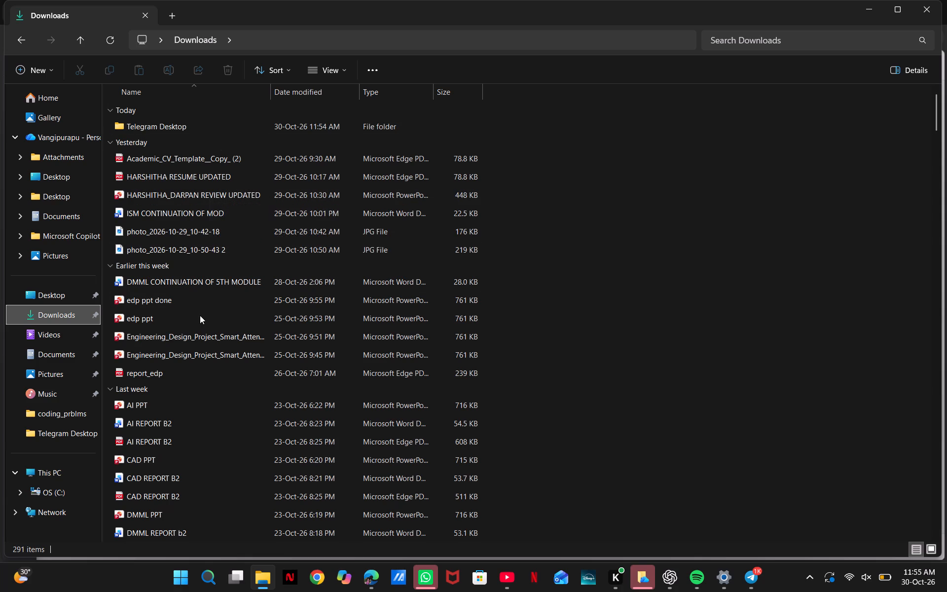
scroll(202, 331, "down", 1)
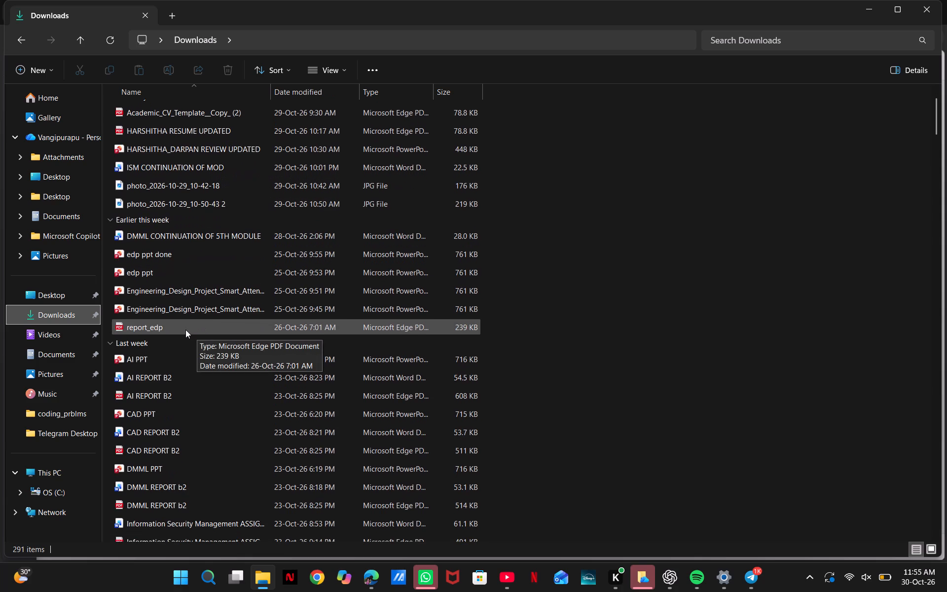
scroll(185, 330, "down", 1)
double_click(185, 330)
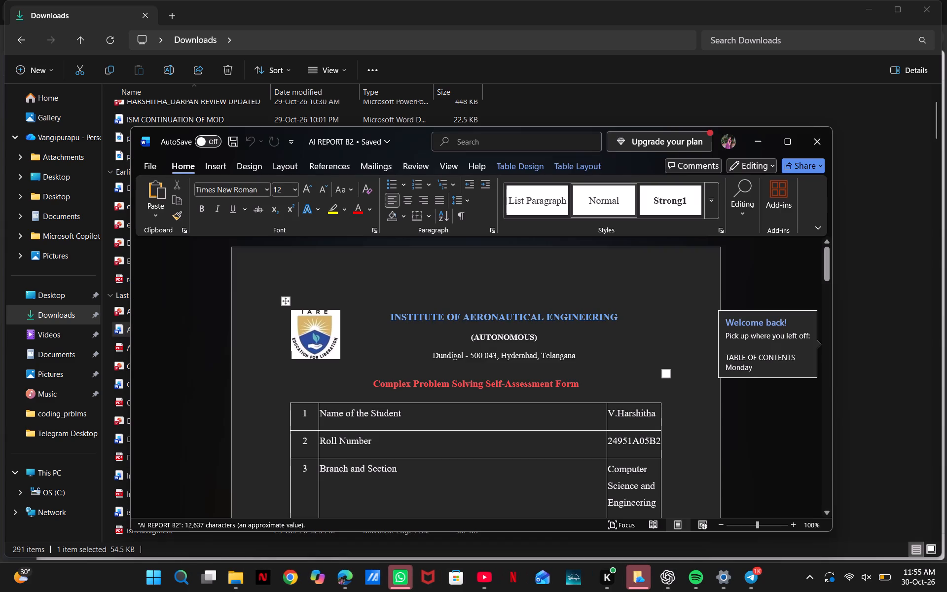
left_click(783, 136)
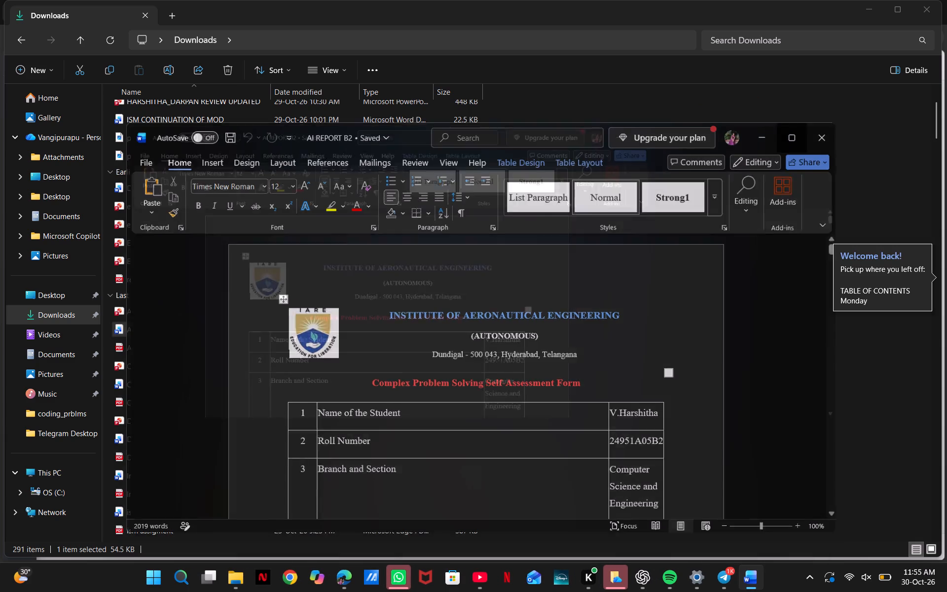
Replace the course name in the self-assessment form with "Software Architecture and Design Patterns", copied from the AAT-II page.
scroll(586, 361, "down", 1)
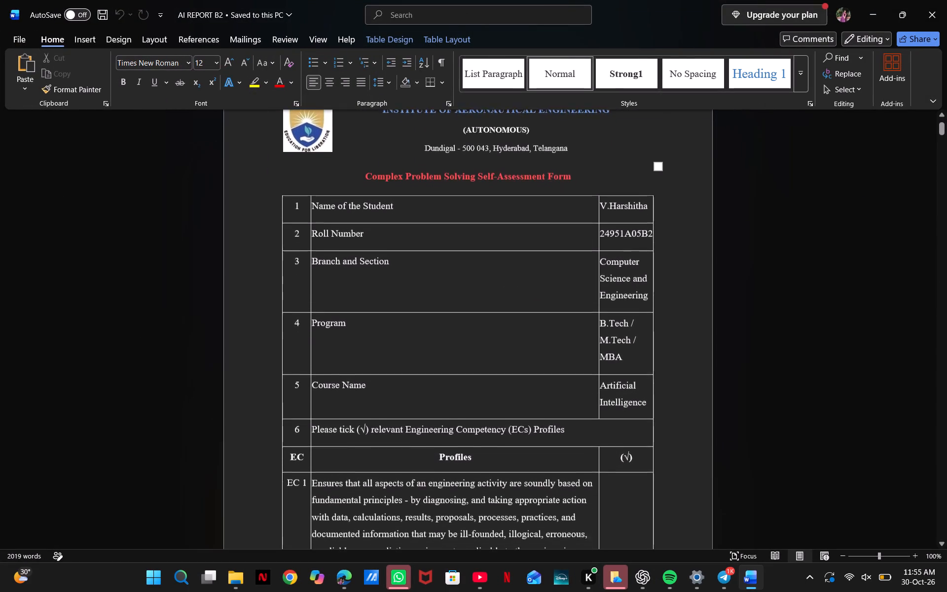
scroll(586, 361, "down", 1)
left_click(650, 357)
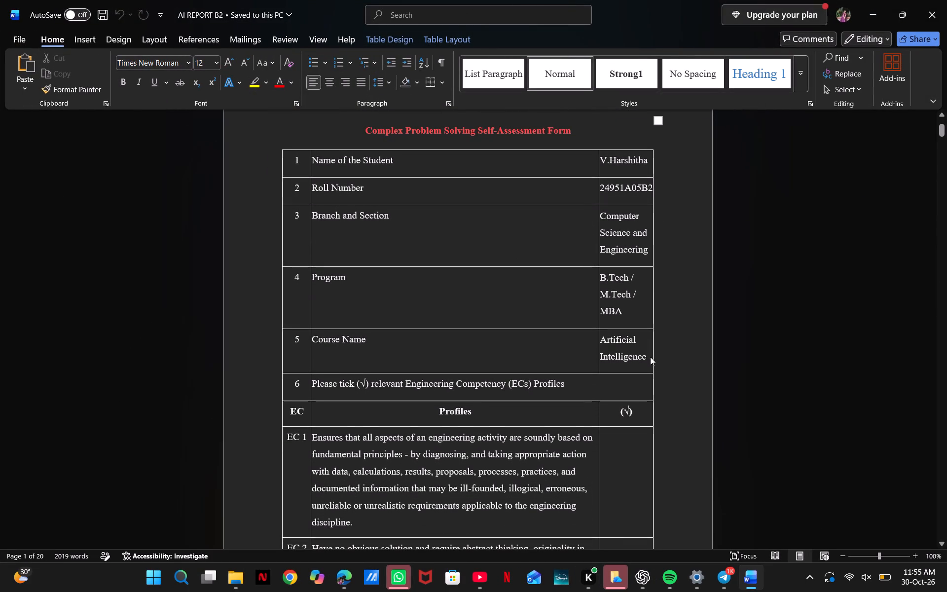
key("Delete")
key("BackSpace")
key("BackSpace")
key("BackSpace")
key("BackSpace")
key("BackSpace")
key("BackSpace")
key("BackSpace")
key("BackSpace")
key("BackSpace")
key("BackSpace")
key("BackSpace")
key("BackSpace")
key("BackSpace")
key("BackSpace")
key("BackSpace")
key("BackSpace")
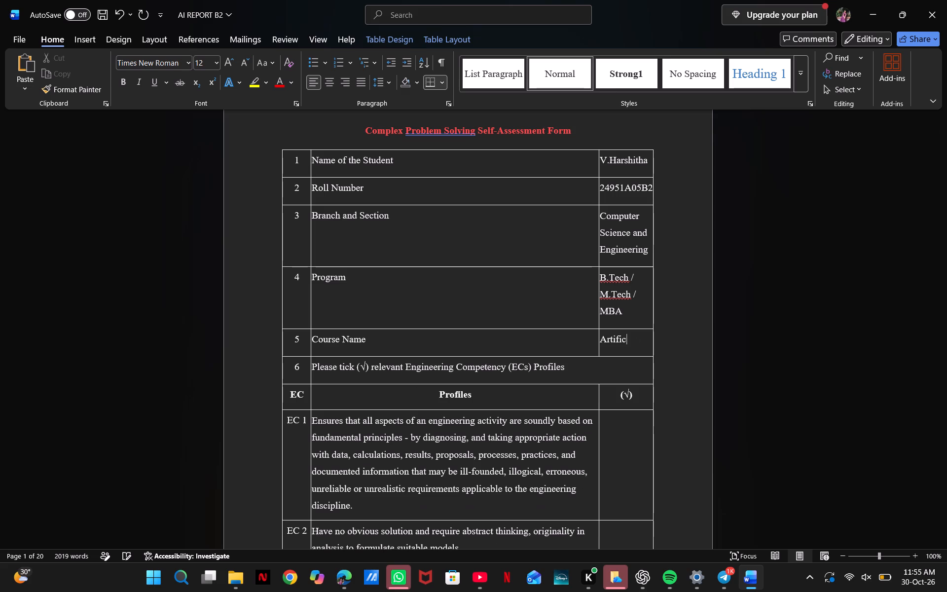
key("BackSpace")
key("BackSpace")
key("BackSpace")
key("BackSpace")
key("BackSpace")
key("BackSpace")
key("BackSpace")
left_click(345, 571)
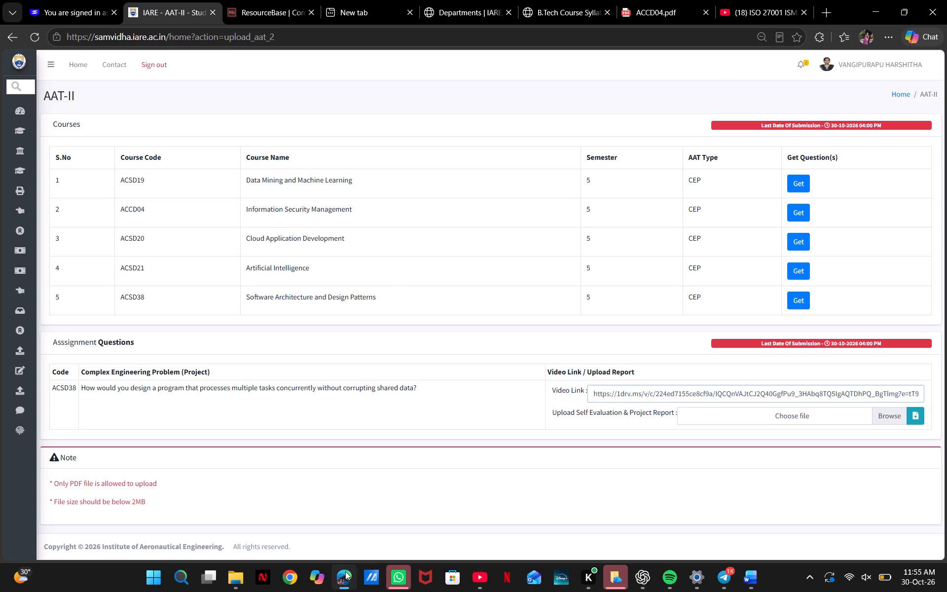
left_click_drag(395, 294, 245, 309)
key("ctrl+c")
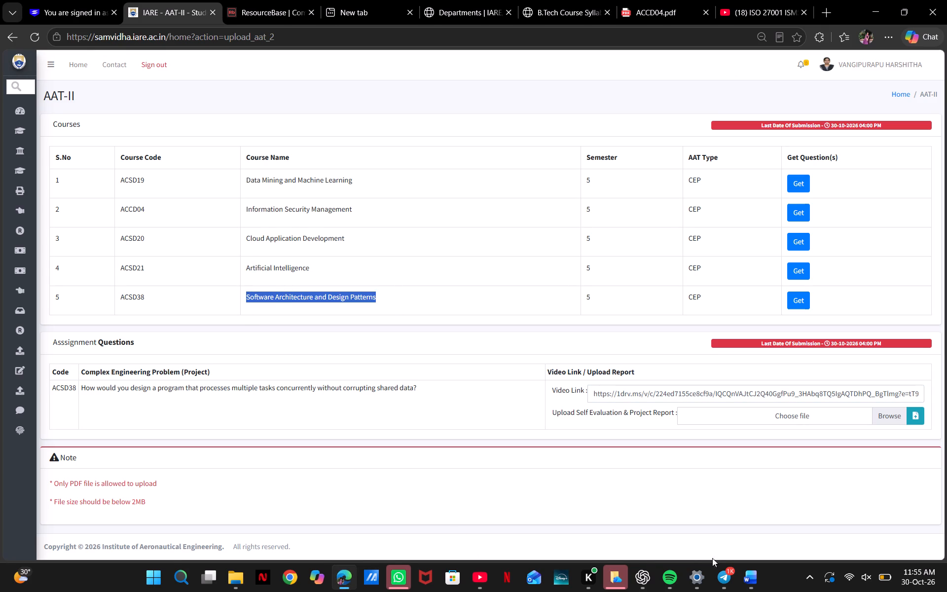
left_click(745, 571)
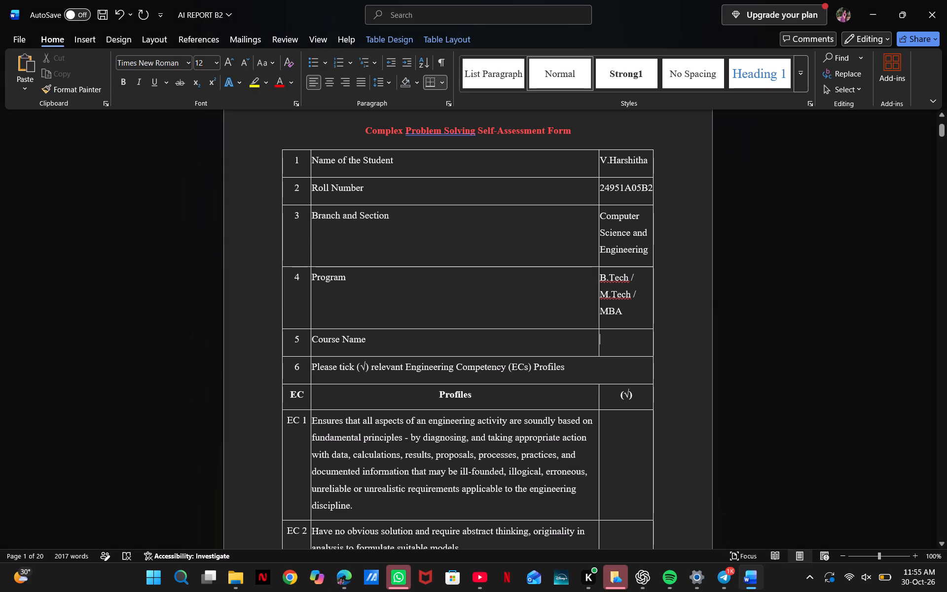
left_click(610, 344)
key("ctrl+v")
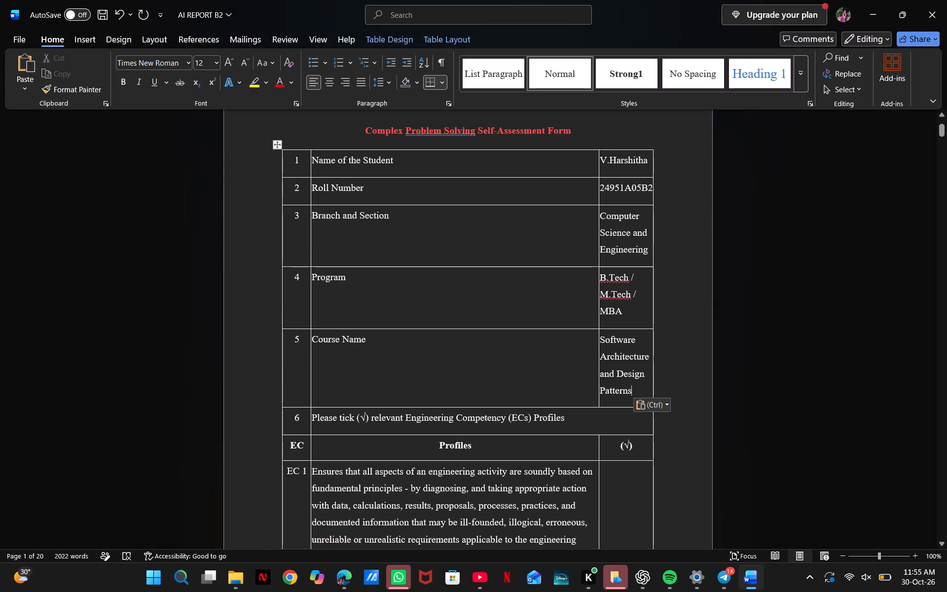
Replace the author name on the project report's title page with the student's name used in the self-assessment form.
scroll(597, 309, "down", 2)
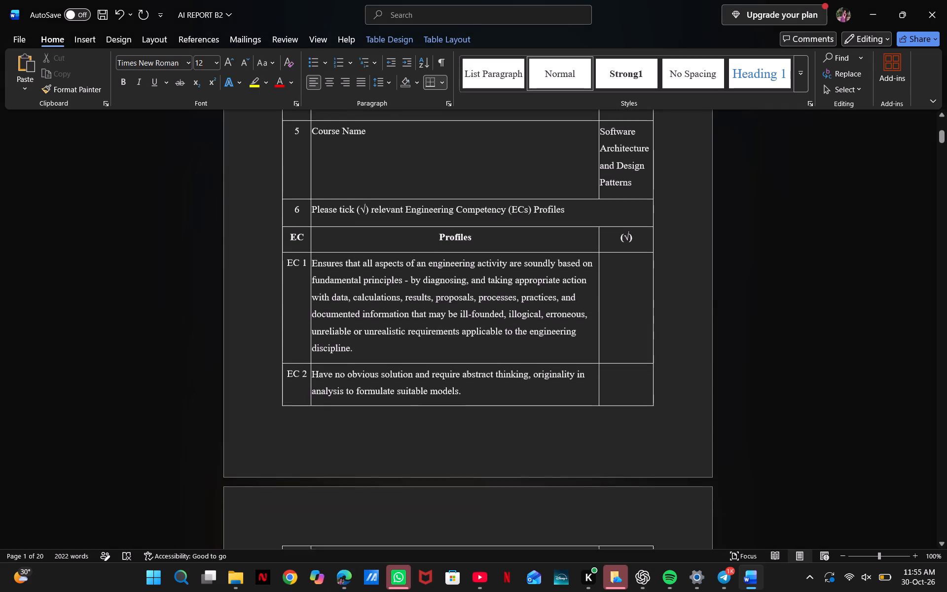
scroll(597, 309, "down", 5)
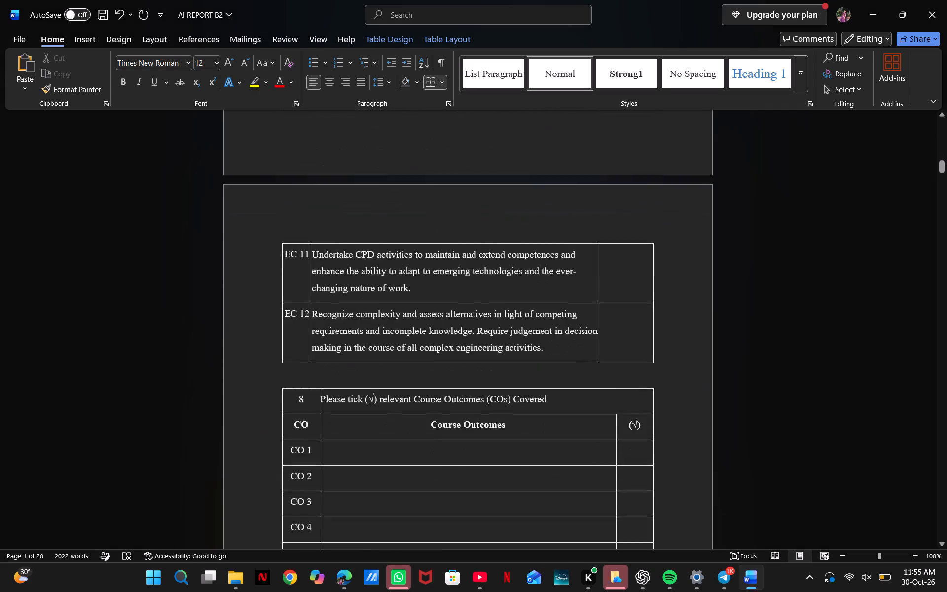
scroll(597, 309, "down", 4)
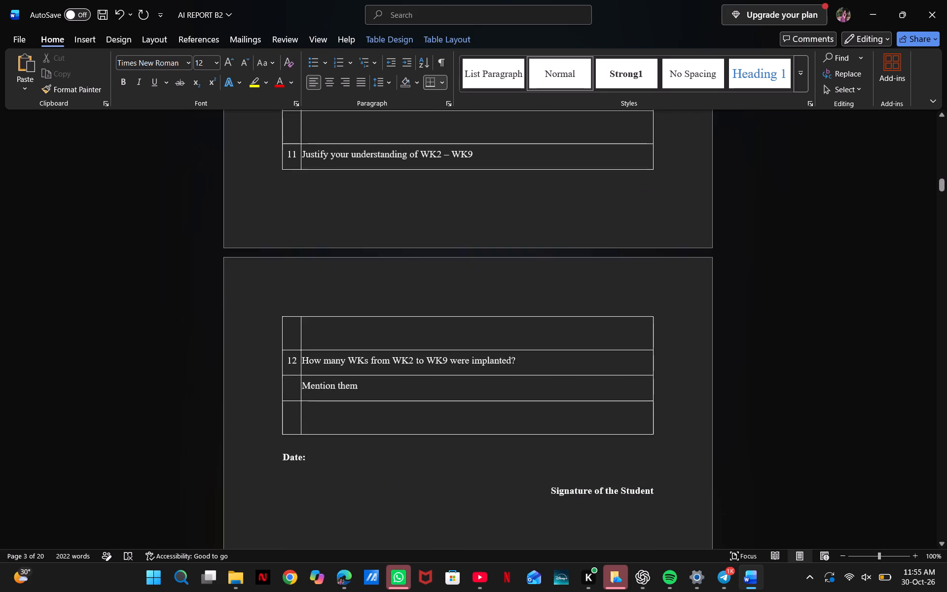
scroll(597, 309, "down", 2)
scroll(597, 309, "up", 1)
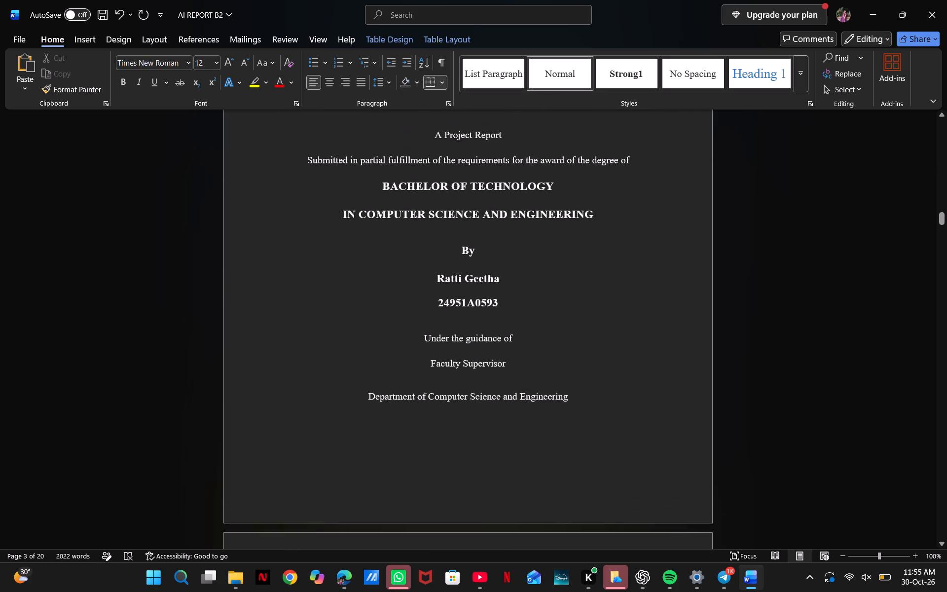
scroll(597, 309, "up", 2)
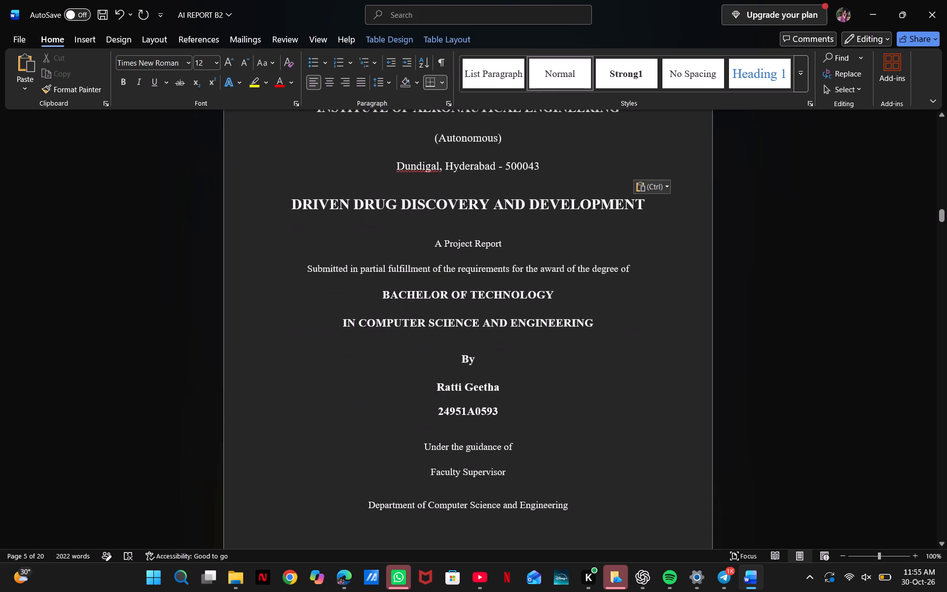
left_click(501, 385)
key("BackSpace")
key("BackSpace")
key("BackSpace")
key("BackSpace")
key("BackSpace")
key("BackSpace")
key("BackSpace")
key("BackSpace")
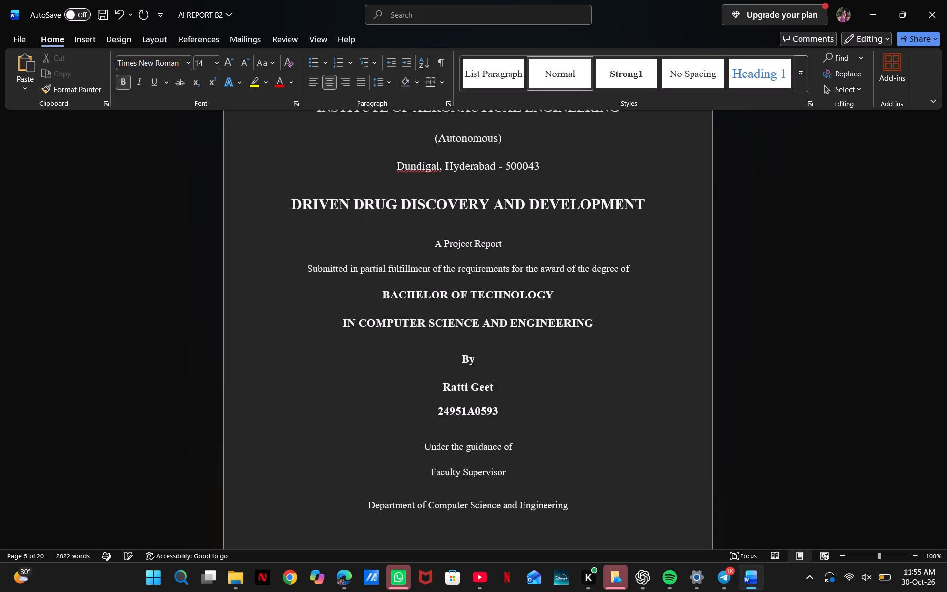
key("BackSpace")
key("BackSpace")
key("BackSpace")
key("BackSpace")
type("arshitha")
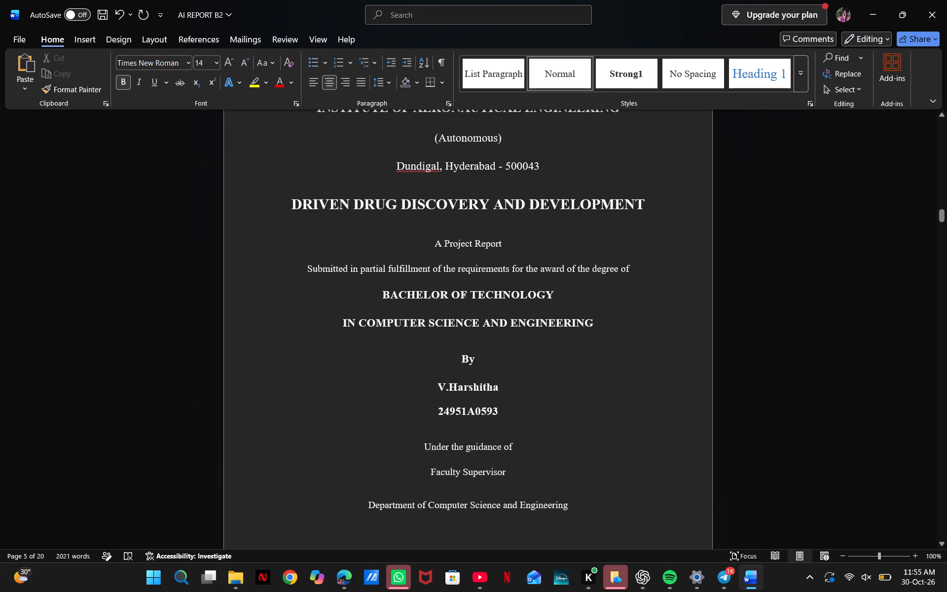
Correct the last characters of the roll number on the title page to match the student's roll number in the form.
left_click(504, 406)
key("BackSpace")
key("BackSpace")
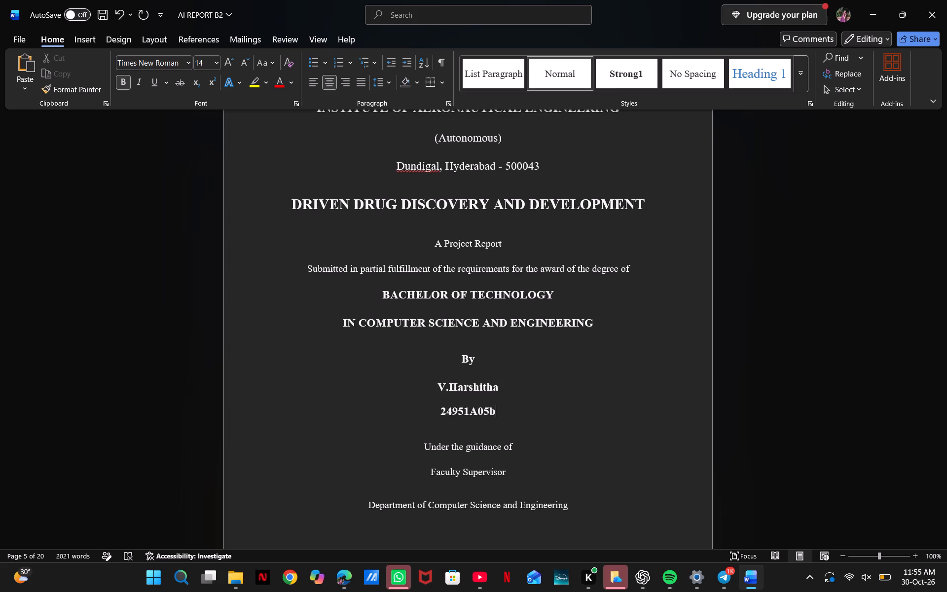
key("BackSpace")
type("B2")
Replace the project title quoted in the Certificate paragraph with the ACSD38 problem question copied from the AAT-II page.
scroll(504, 406, "down", 4)
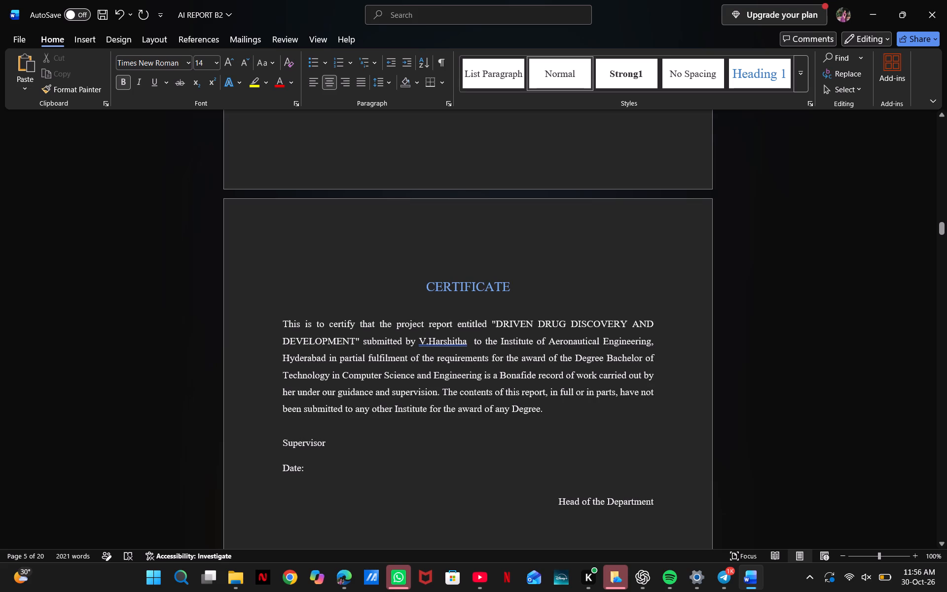
left_click(353, 340)
left_click(343, 575)
left_click(406, 256)
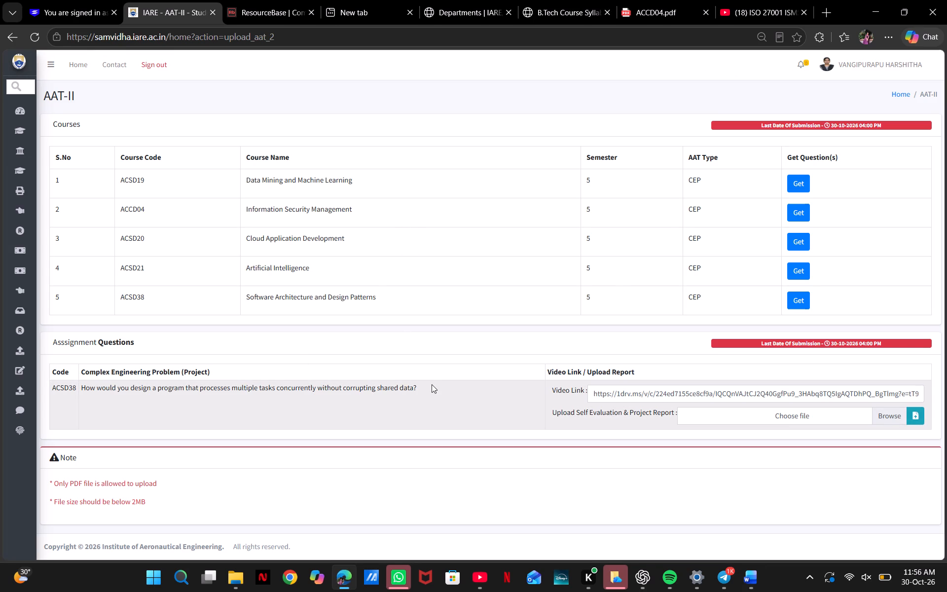
left_click_drag(432, 384, 81, 389)
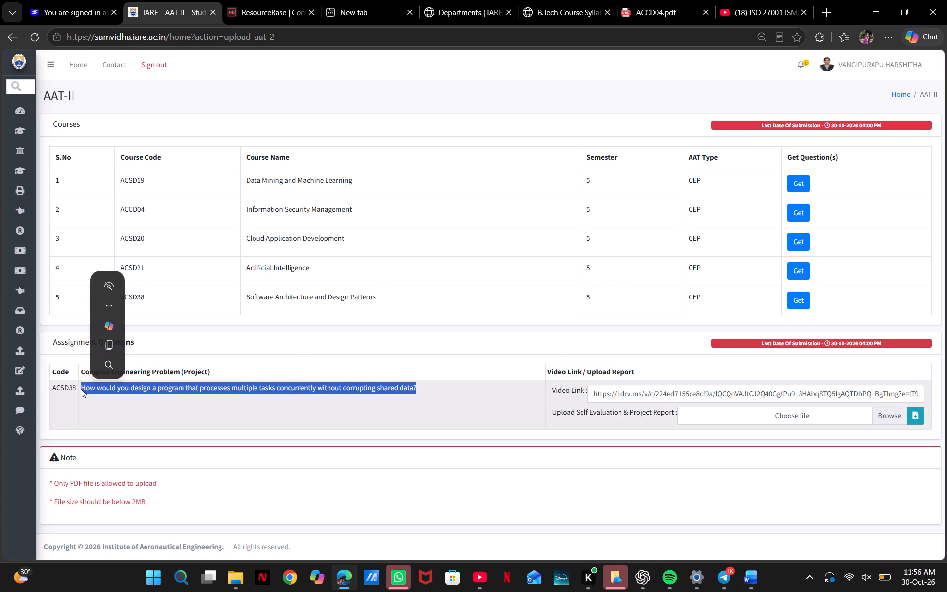
key("ctrl+c")
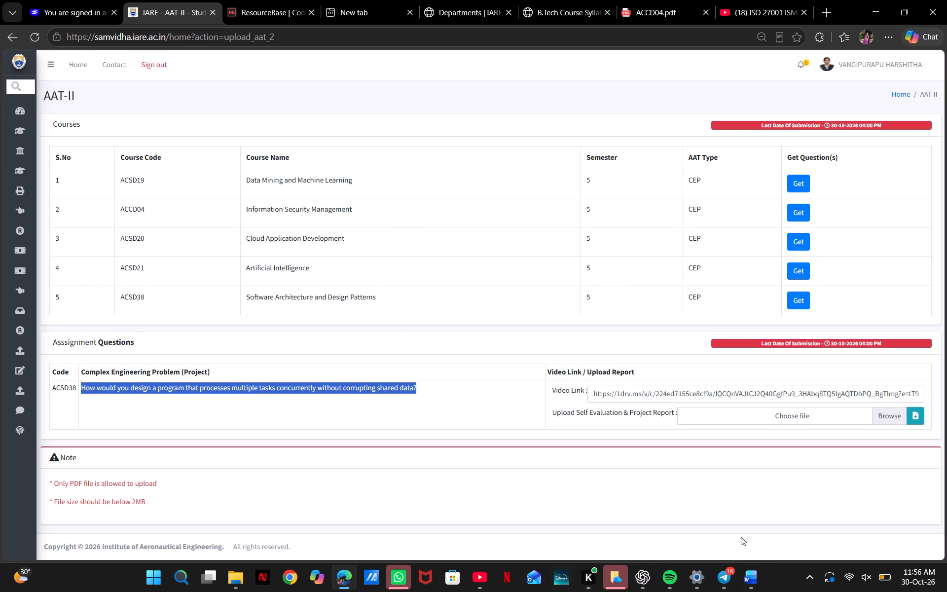
left_click_drag(759, 556, 746, 580)
left_click(746, 580)
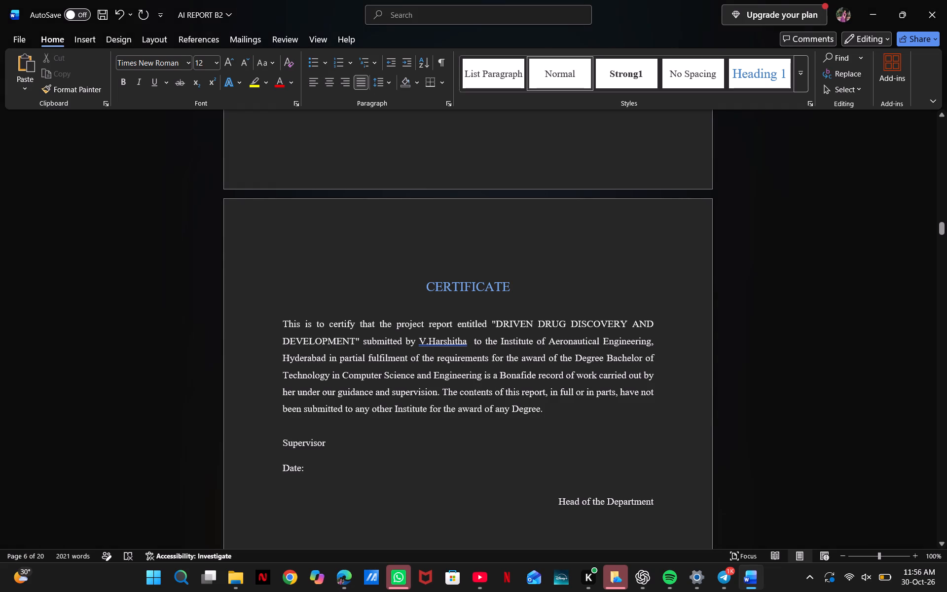
key("BackSpace")
key("BackSpace")
key("BackSpace")
key("BackSpace")
key("BackSpace")
key("BackSpace")
key("BackSpace")
key("BackSpace")
key("BackSpace")
key("BackSpace")
key("BackSpace")
key("BackSpace")
key("BackSpace")
key("BackSpace")
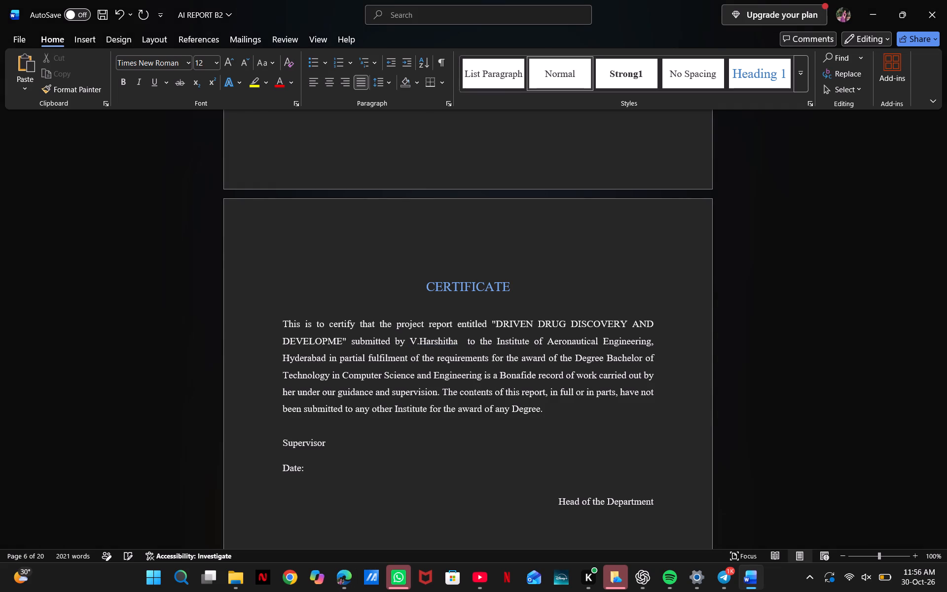
key("BackSpace")
key("BackSpace")
key("BackSpace")
key("BackSpace")
key("BackSpace")
key("BackSpace")
key("BackSpace")
key("BackSpace")
key("BackSpace")
key("BackSpace")
key("BackSpace")
key("BackSpace")
key("BackSpace")
key("BackSpace")
key("BackSpace")
key("BackSpace")
key("BackSpace")
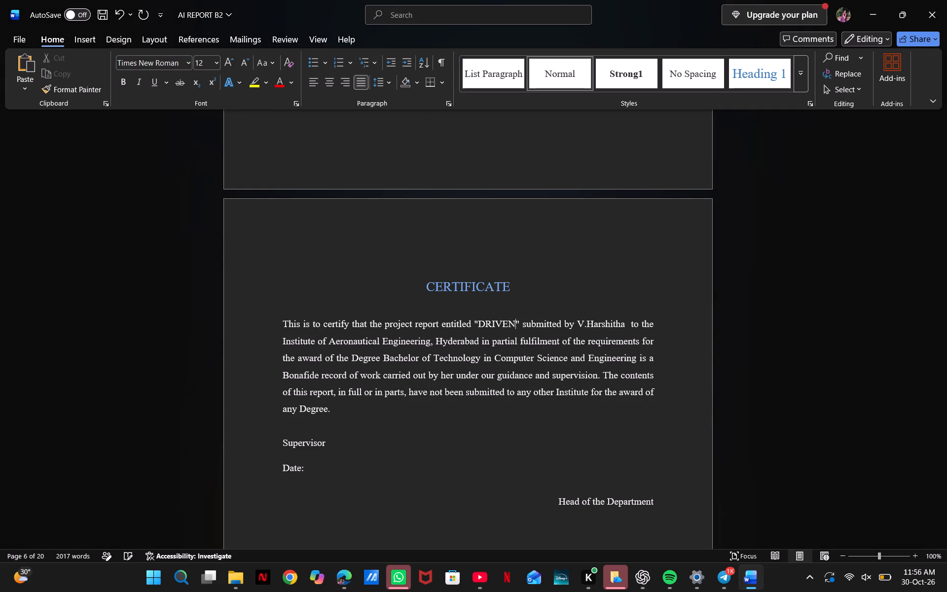
key("BackSpace")
key("BackSpace")
key("BackSpace")
key("BackSpace")
key("BackSpace")
key("BackSpace")
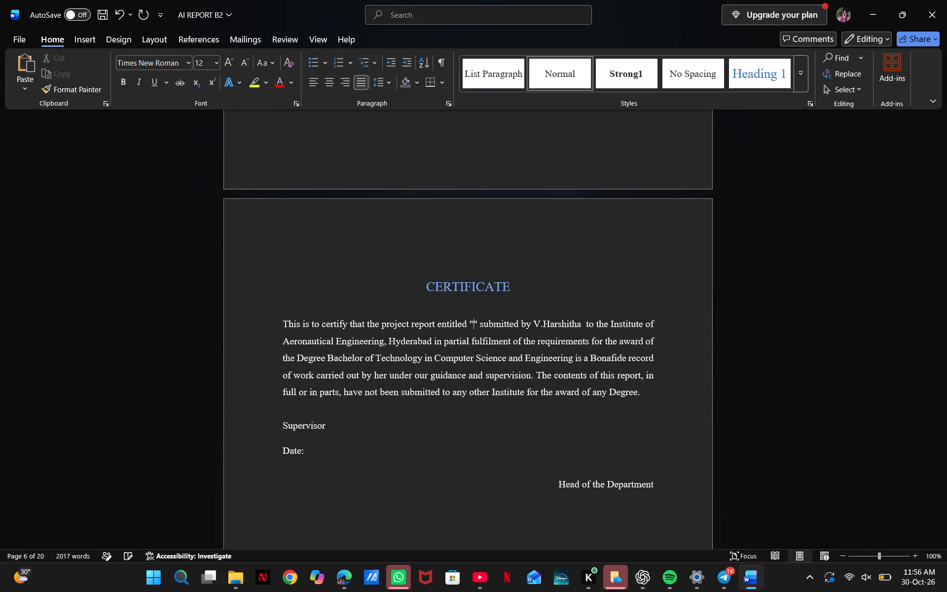
key("ctrl+v")
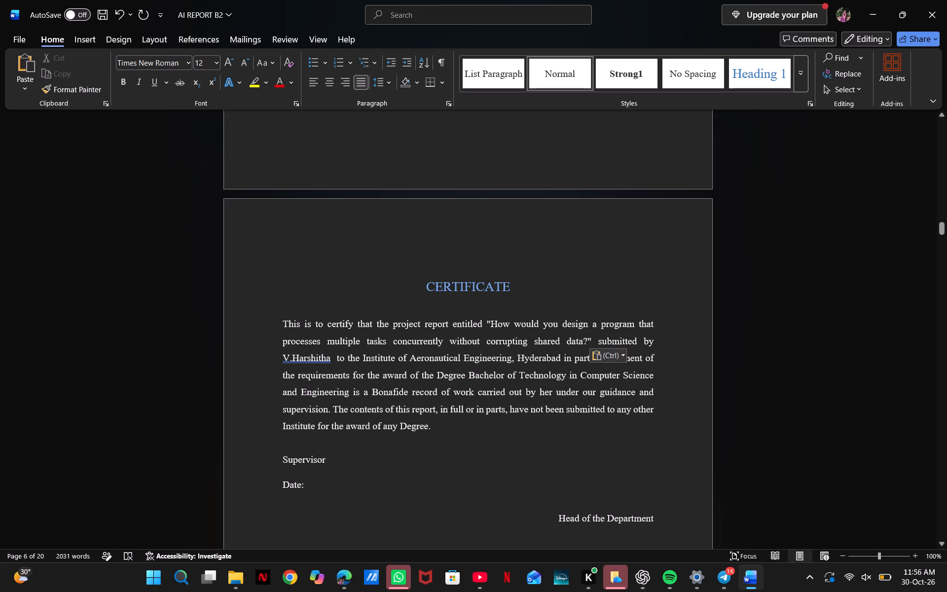
Delete "Artificial Intelligence in" from the first sentence of section 1.1 Project Overview, so it starts "The integration of drug discovery".
scroll(437, 432, "down", 5)
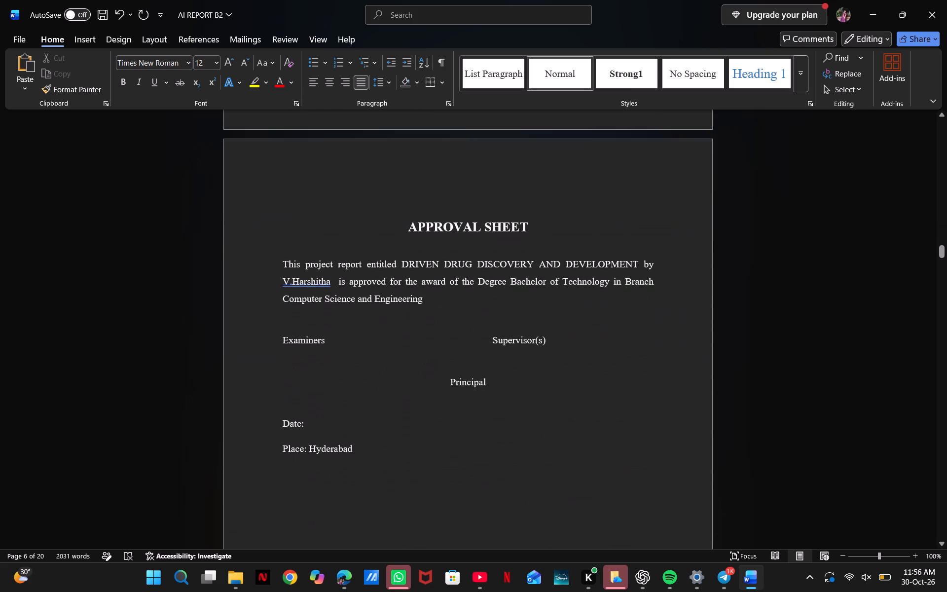
scroll(437, 432, "down", 8)
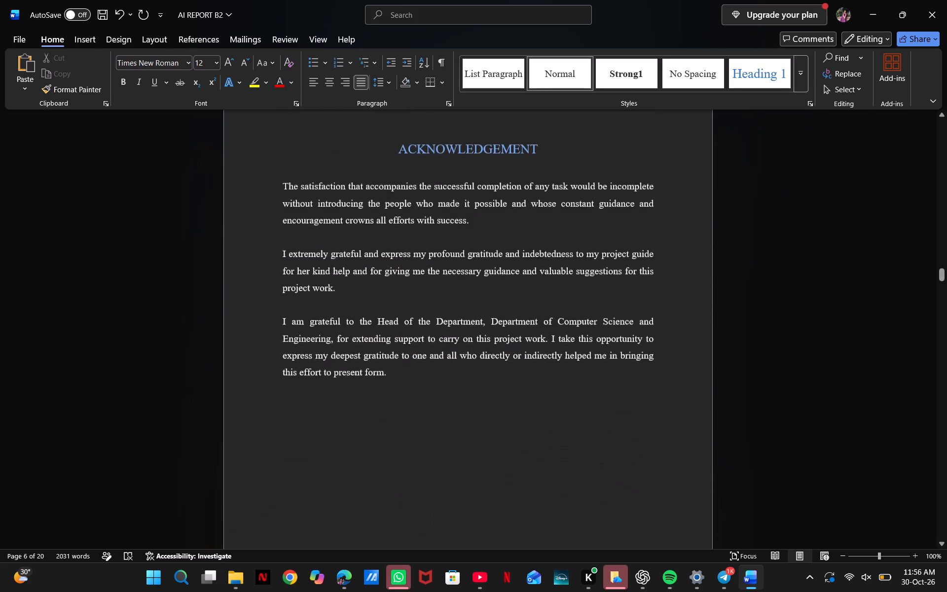
scroll(437, 432, "down", 15)
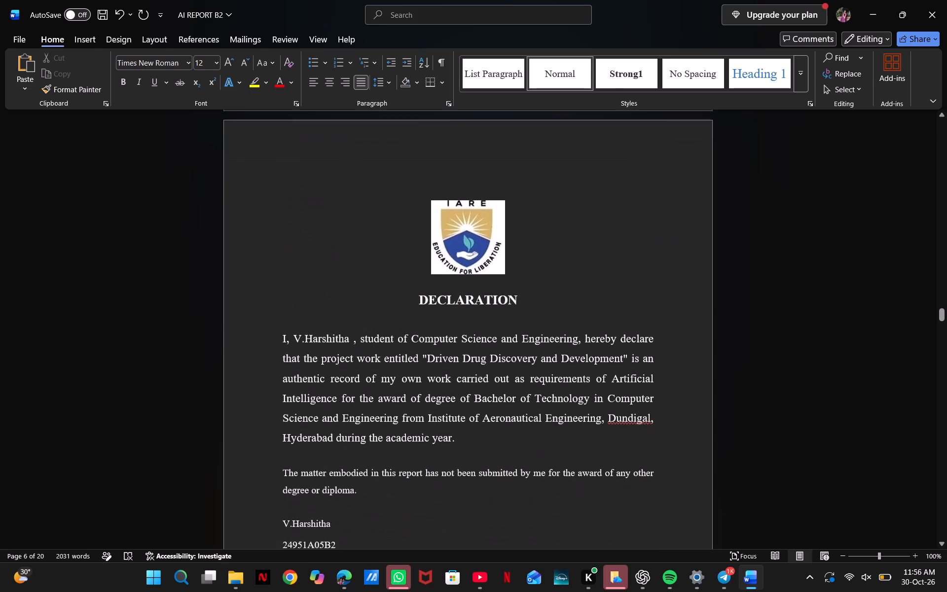
scroll(437, 432, "down", 5)
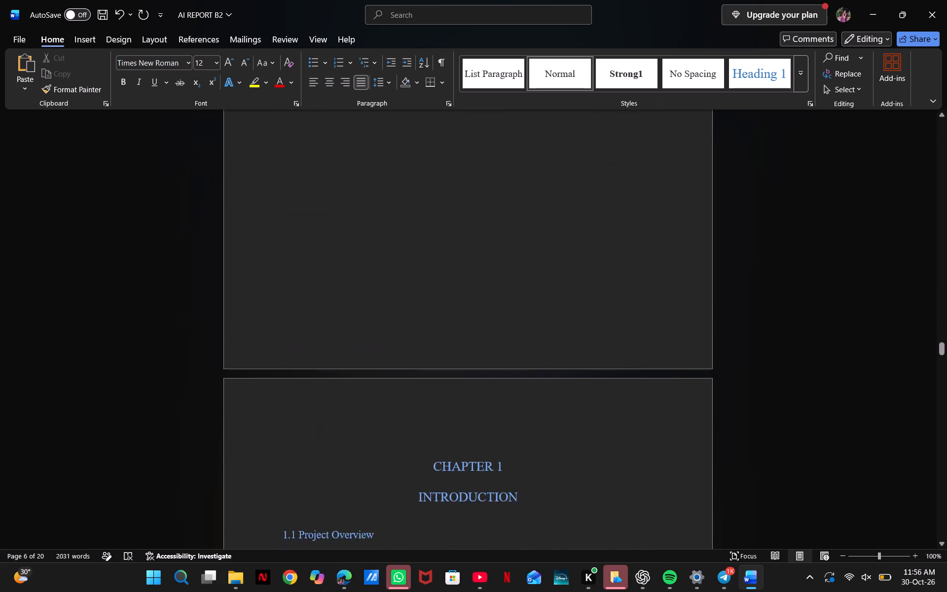
scroll(437, 432, "down", 2)
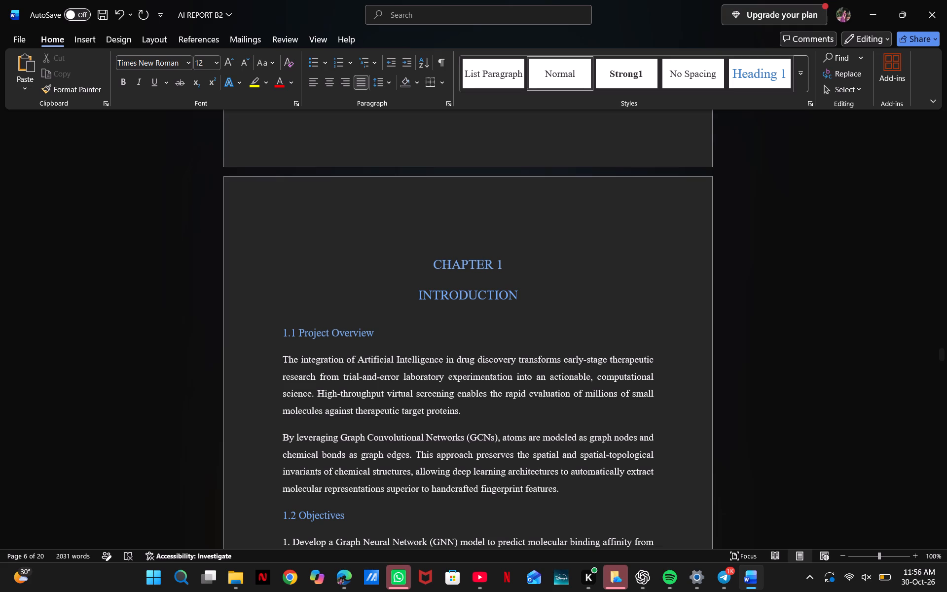
scroll(437, 432, "down", 1)
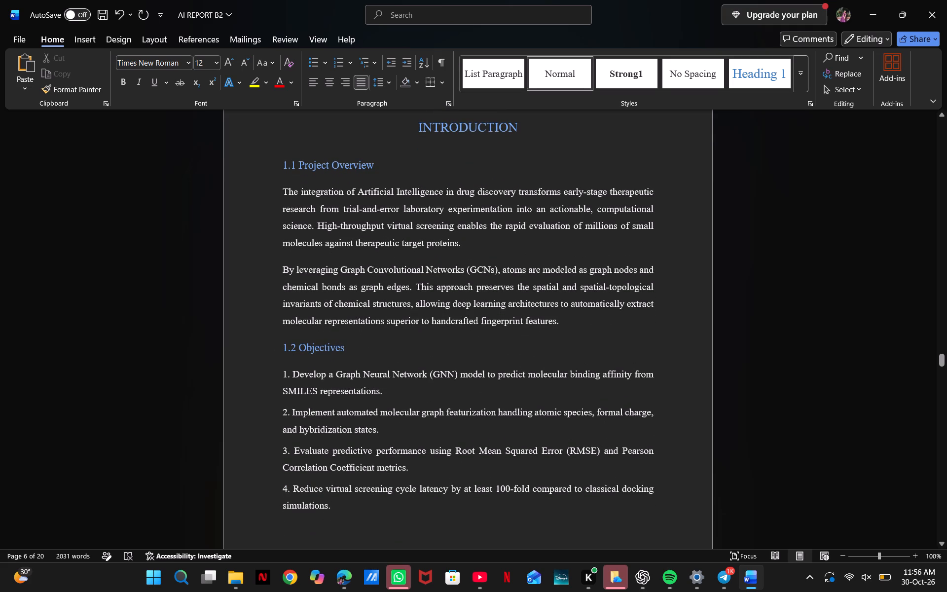
left_click(443, 193)
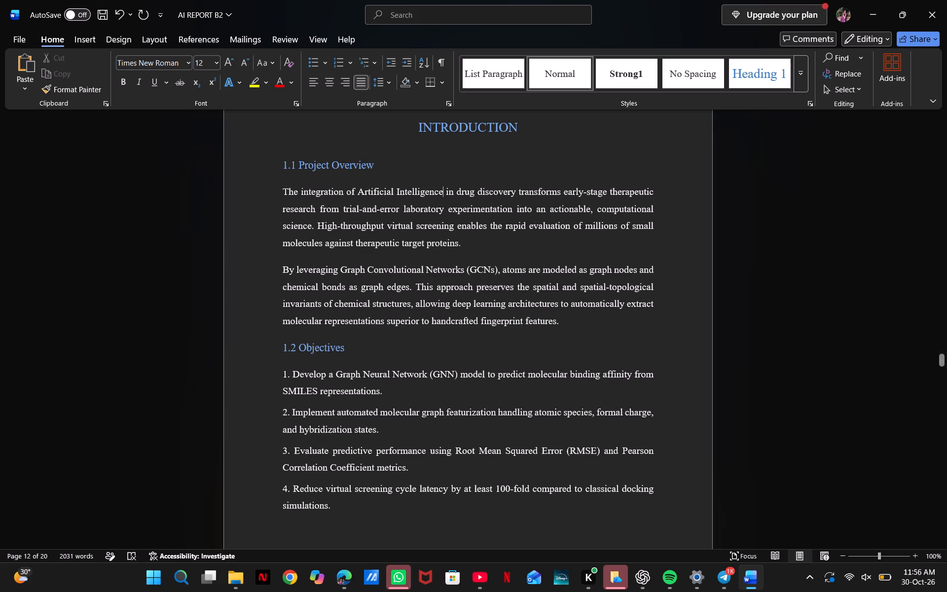
key("BackSpace")
key("BackSpace")
key("BackSpace")
key("BackSpace")
key("BackSpace")
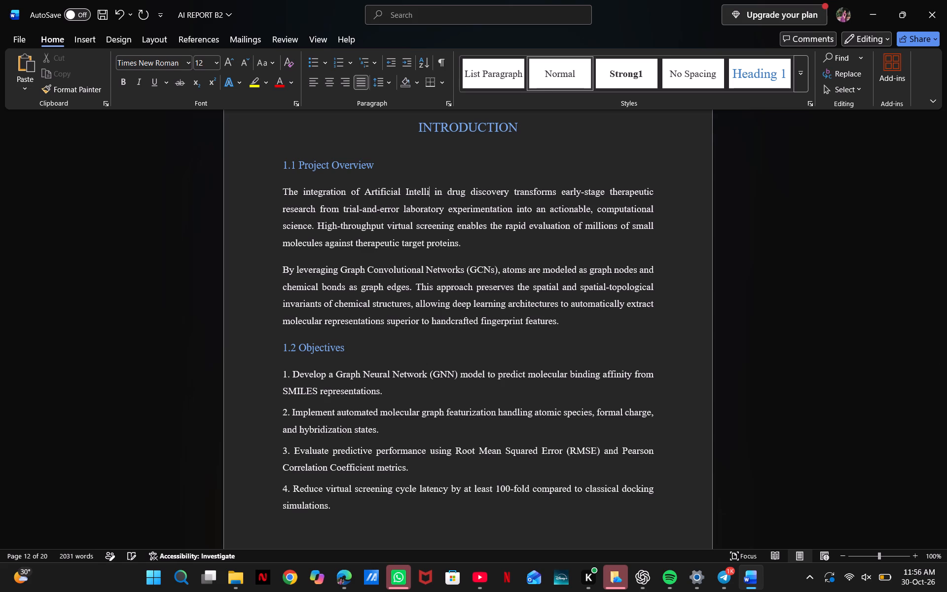
key("BackSpace")
key("BackSpace")
key("BackSpace")
key("BackSpace")
key("BackSpace")
key("BackSpace")
key("BackSpace")
key("BackSpace")
key("BackSpace")
key("BackSpace")
key("BackSpace")
key("BackSpace")
key("BackSpace")
key("BackSpace")
key("BackSpace")
key("BackSpace")
key("BackSpace")
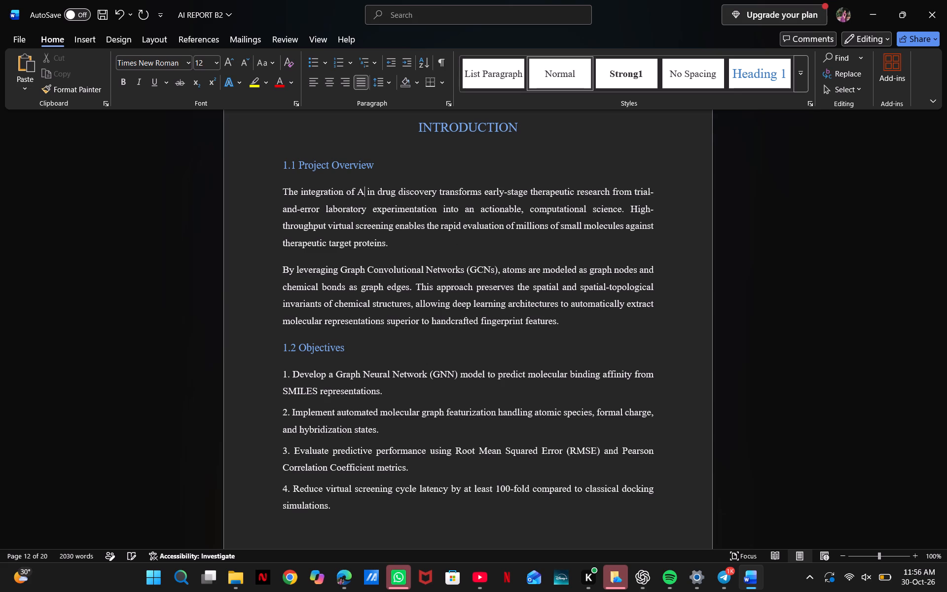
key("BackSpace")
key("Right")
key("Right")
key("Right")
key("BackSpace")
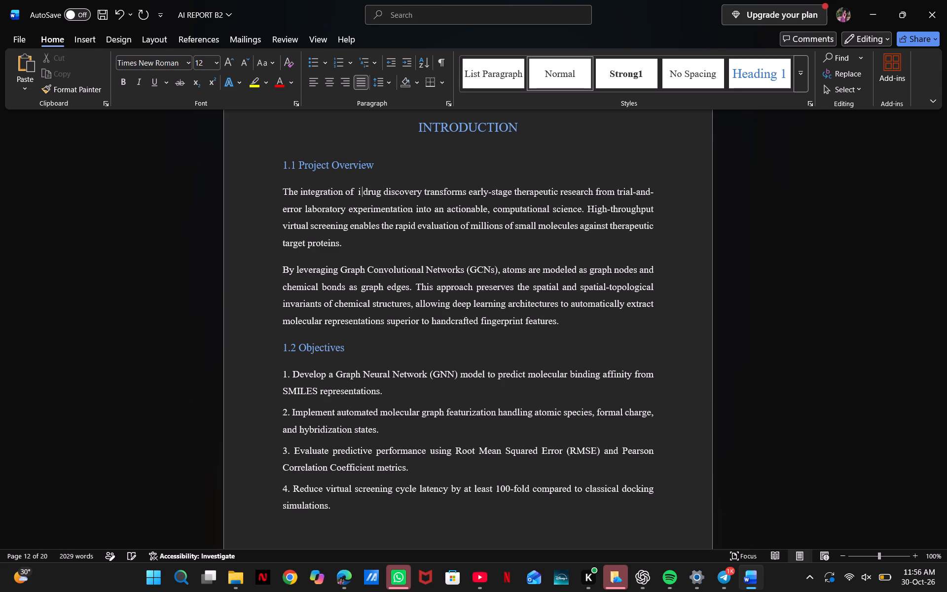
key("BackSpace")
key("BackSpace")
key("space")
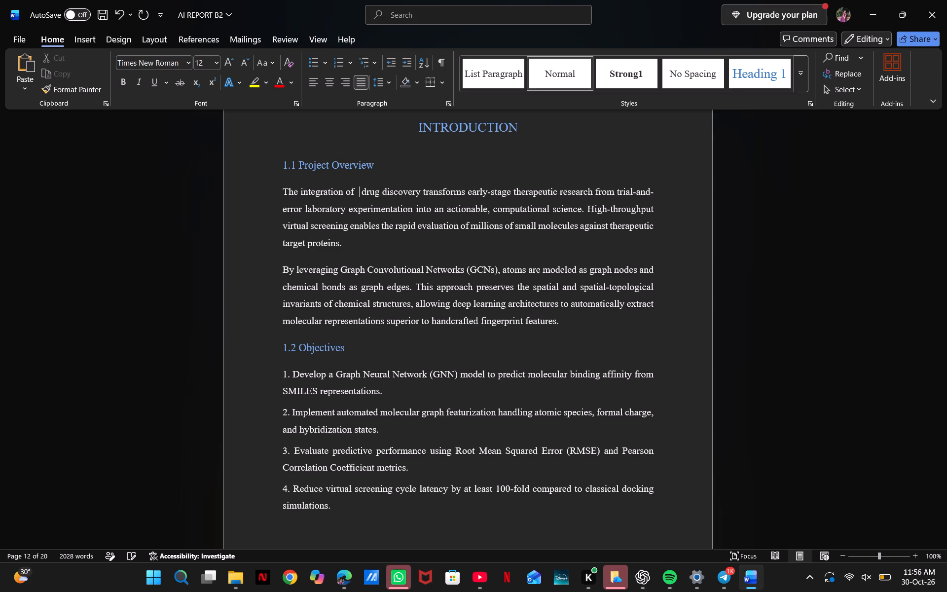
Save the document as a new Word file named "SADP REPORT B2" in the Downloads folder.
scroll(443, 193, "down", 13)
right_click(443, 193)
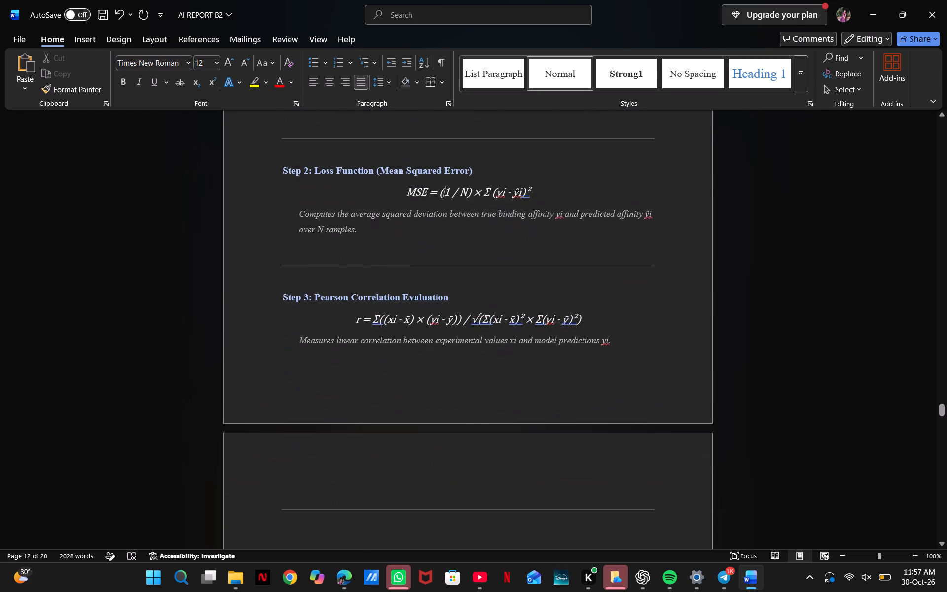
scroll(443, 193, "down", 6)
left_click(19, 39)
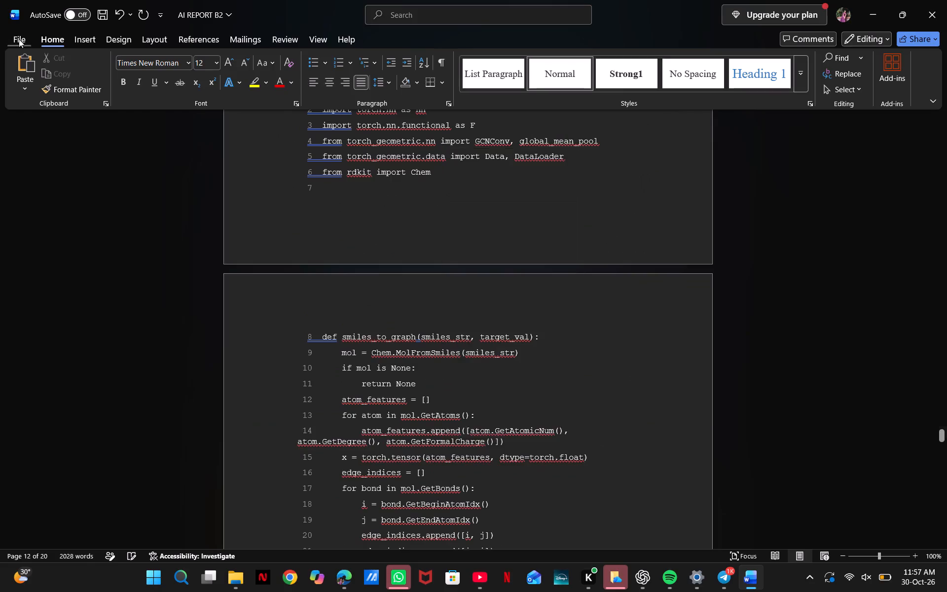
left_click(48, 230)
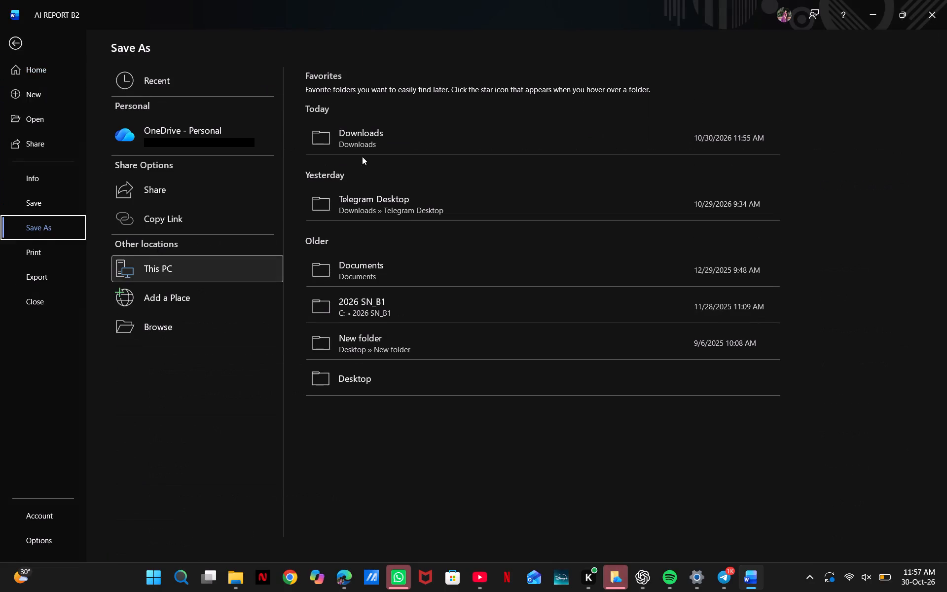
left_click(391, 153)
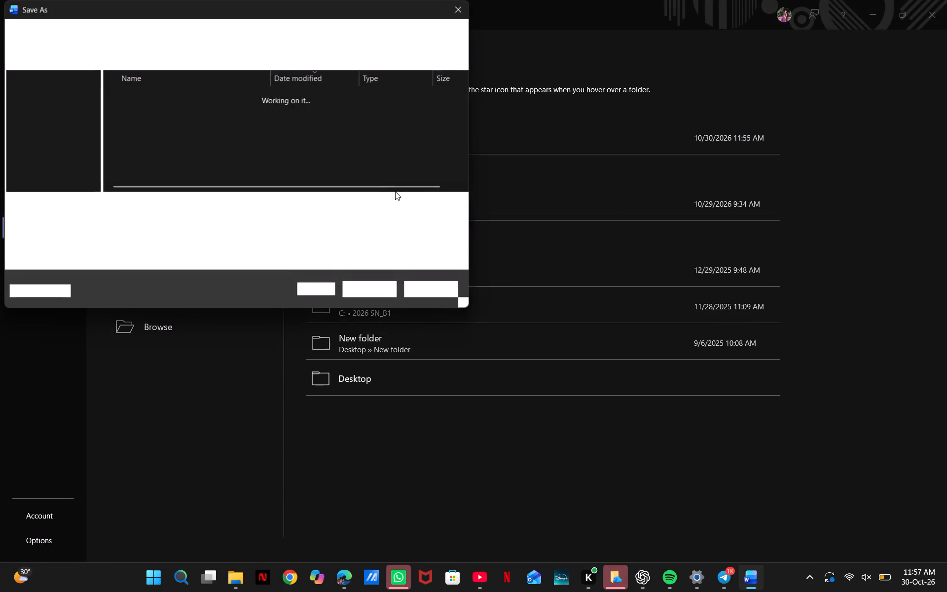
key("BackSpace")
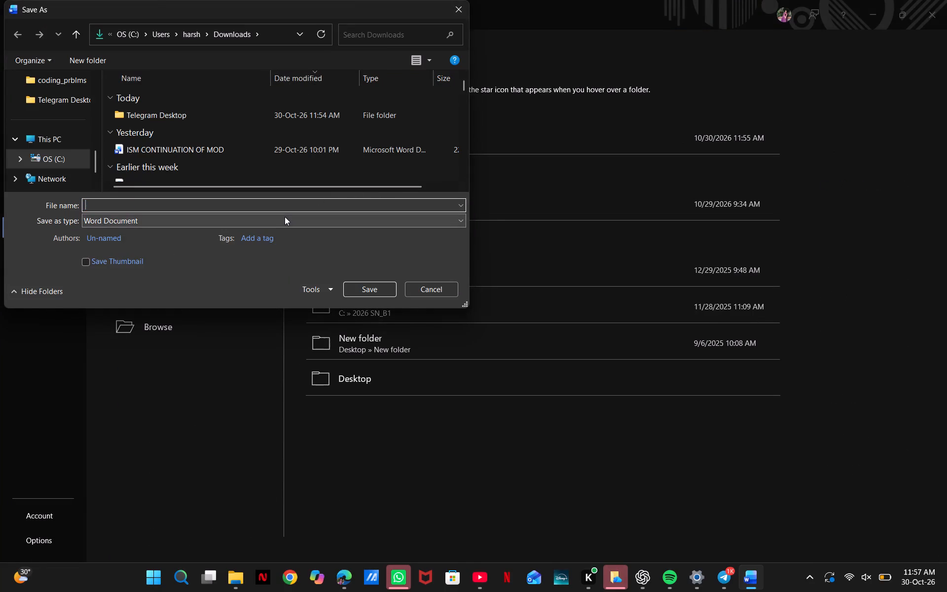
type("SADP REPORT B2")
key("Return")
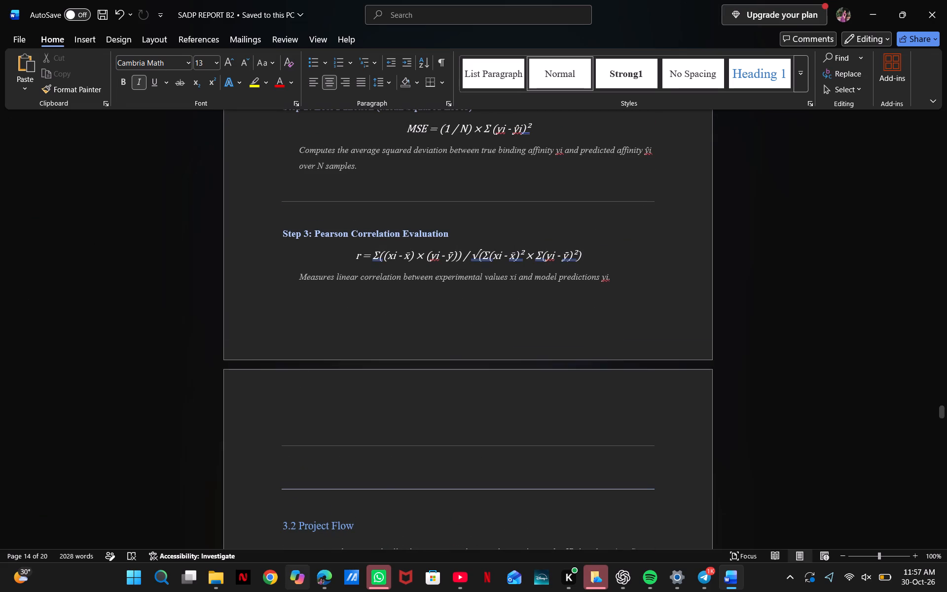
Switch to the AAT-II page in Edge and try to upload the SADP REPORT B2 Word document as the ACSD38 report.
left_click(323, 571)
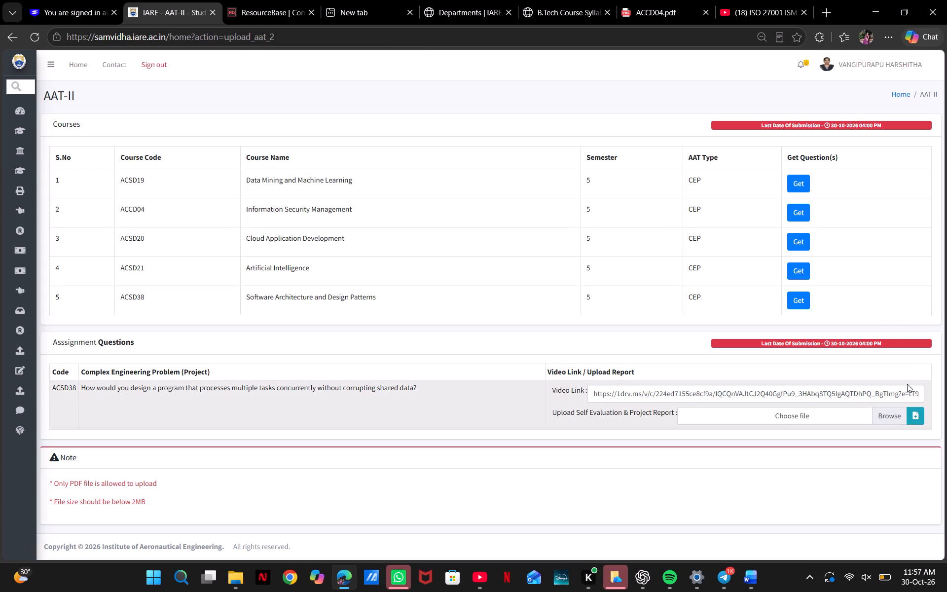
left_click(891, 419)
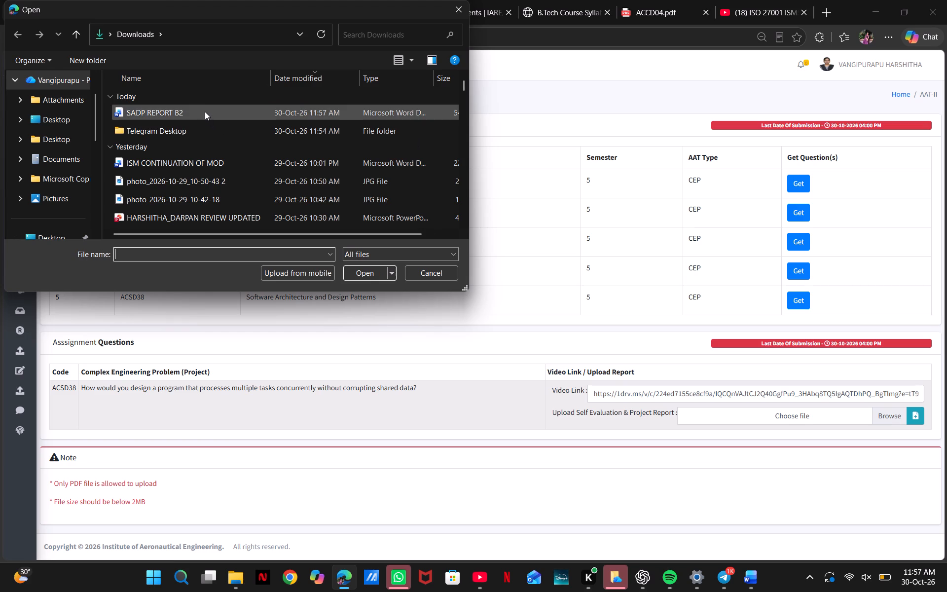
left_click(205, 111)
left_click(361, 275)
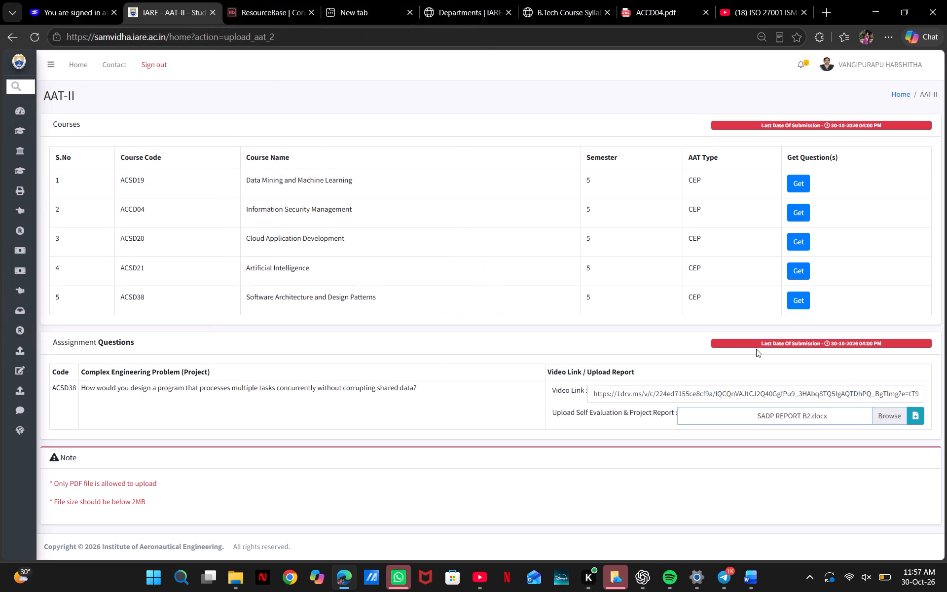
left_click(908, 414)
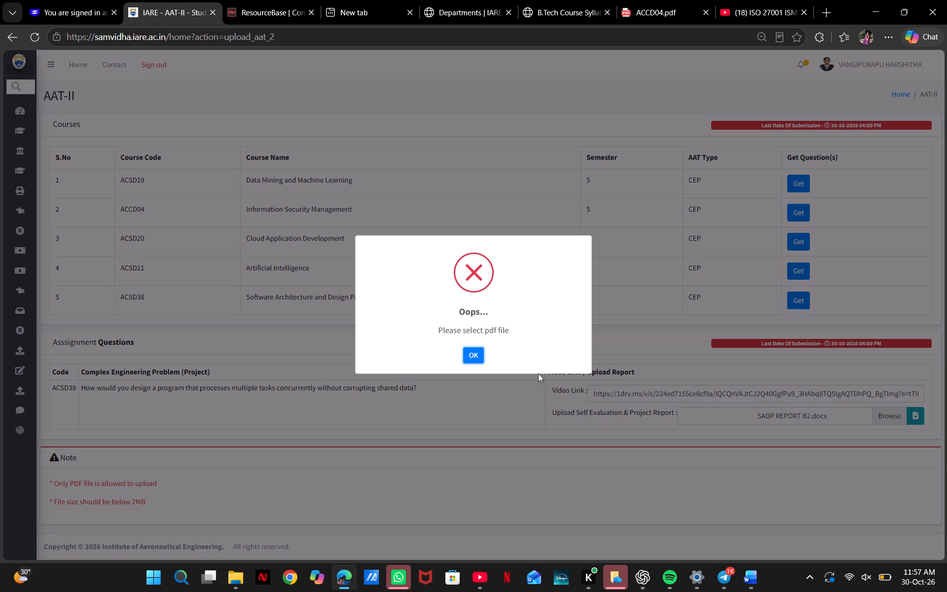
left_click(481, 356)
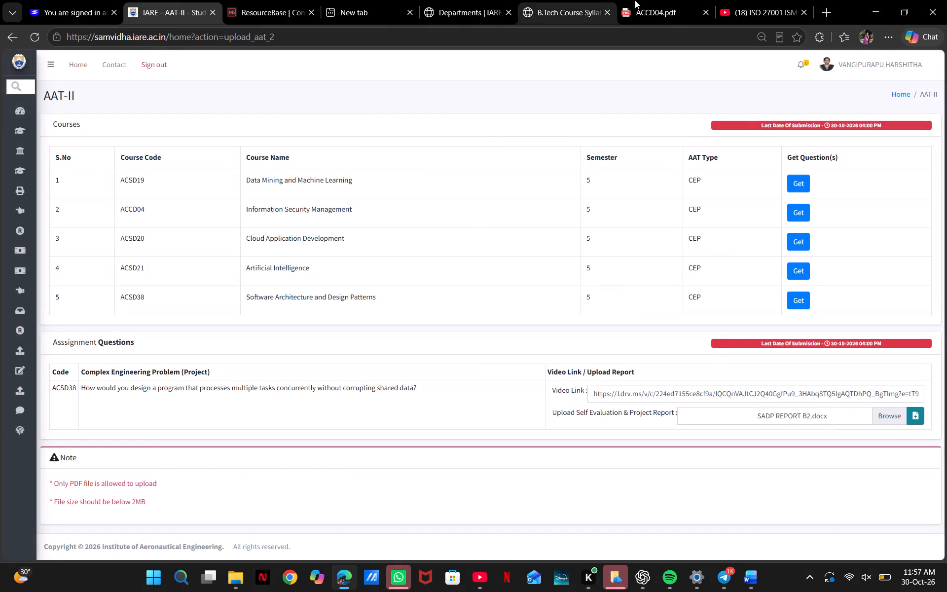
Find the iLovePDF website through a Google search in a new tab and open its Word to PDF converter.
left_click(828, 12)
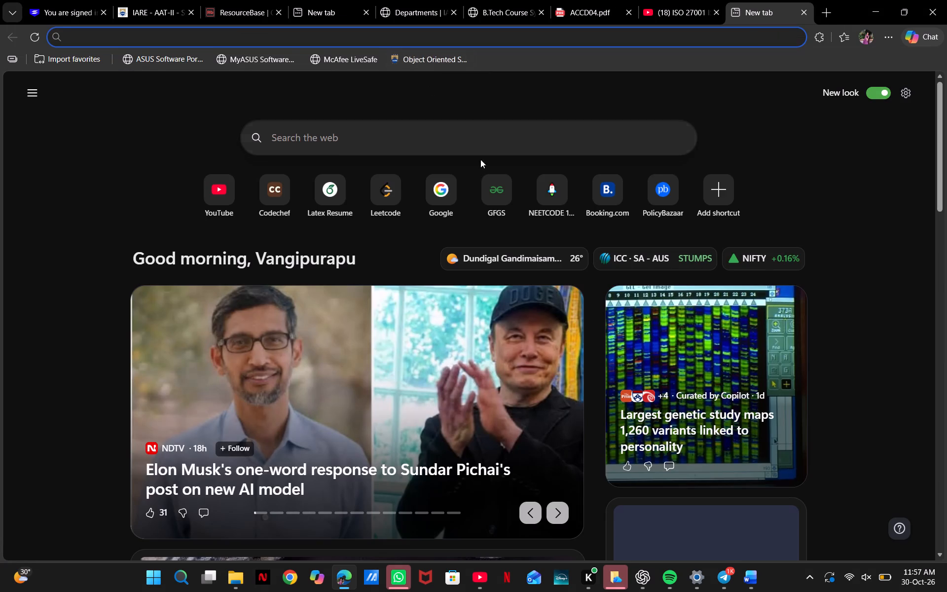
left_click(439, 188)
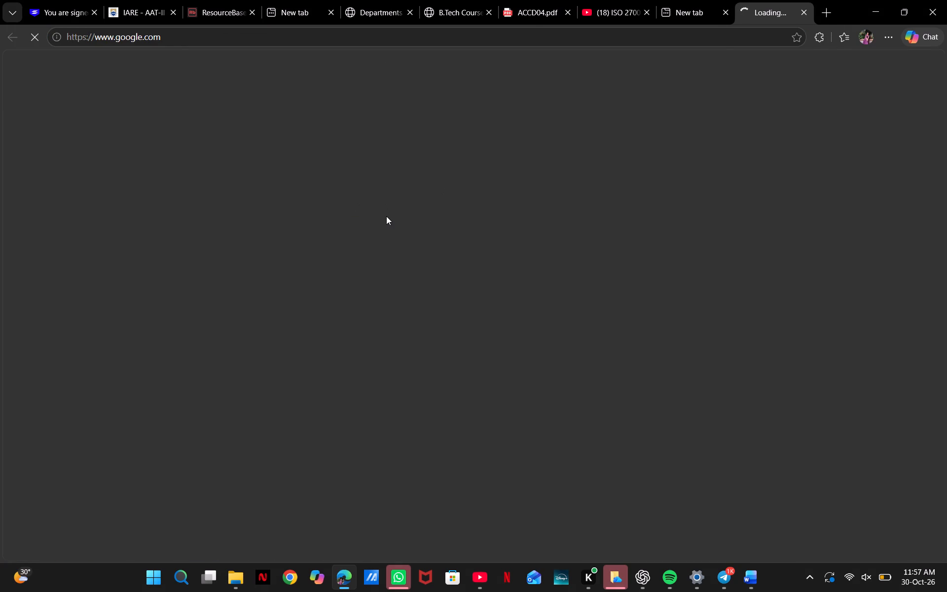
key("i")
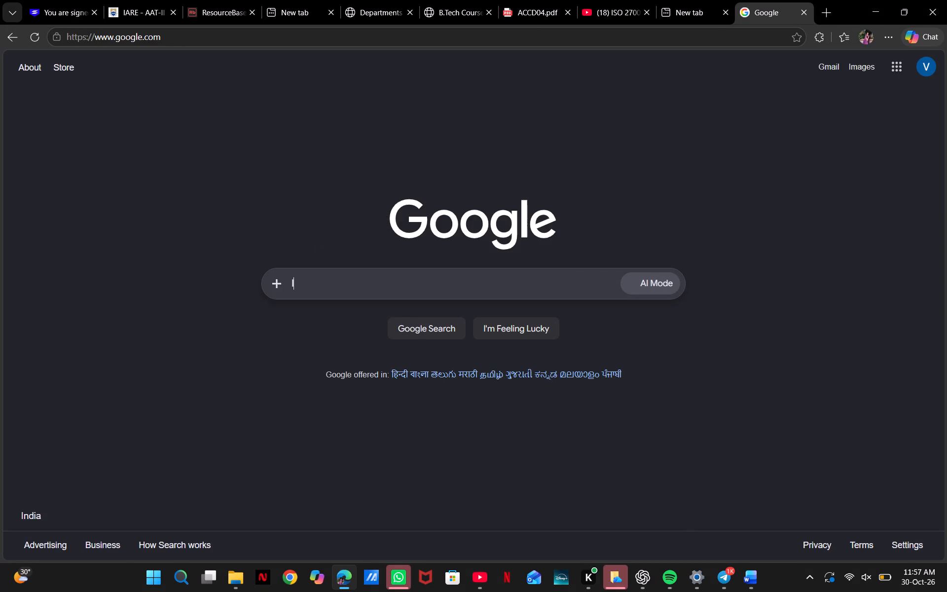
key("space")
type("LOVE")
key("space")
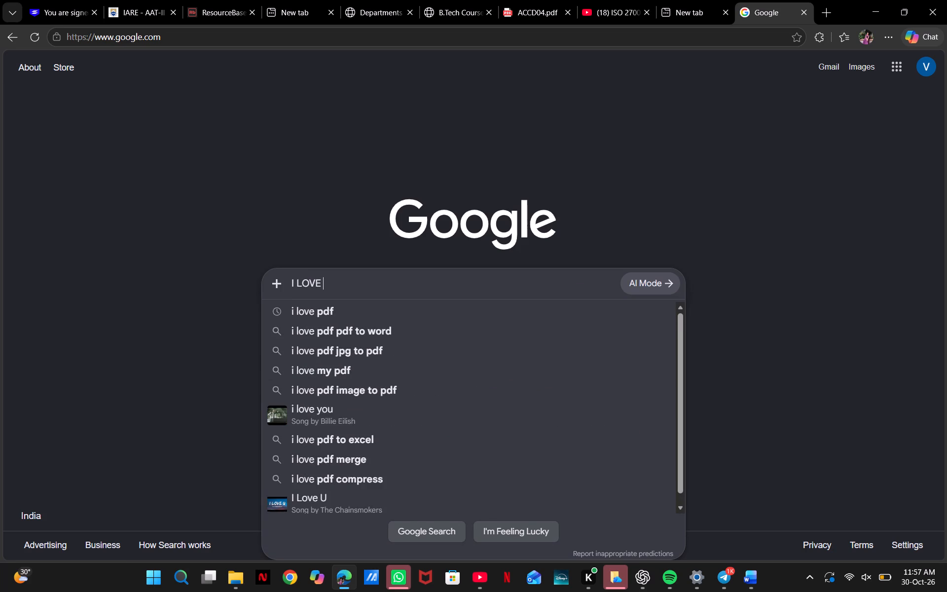
left_click(331, 313)
left_click(222, 191)
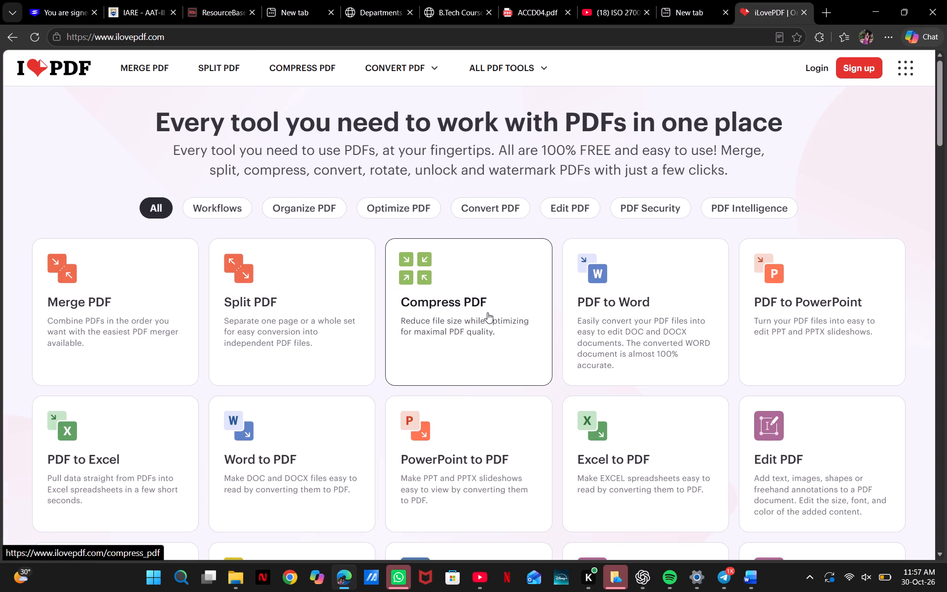
left_click(299, 452)
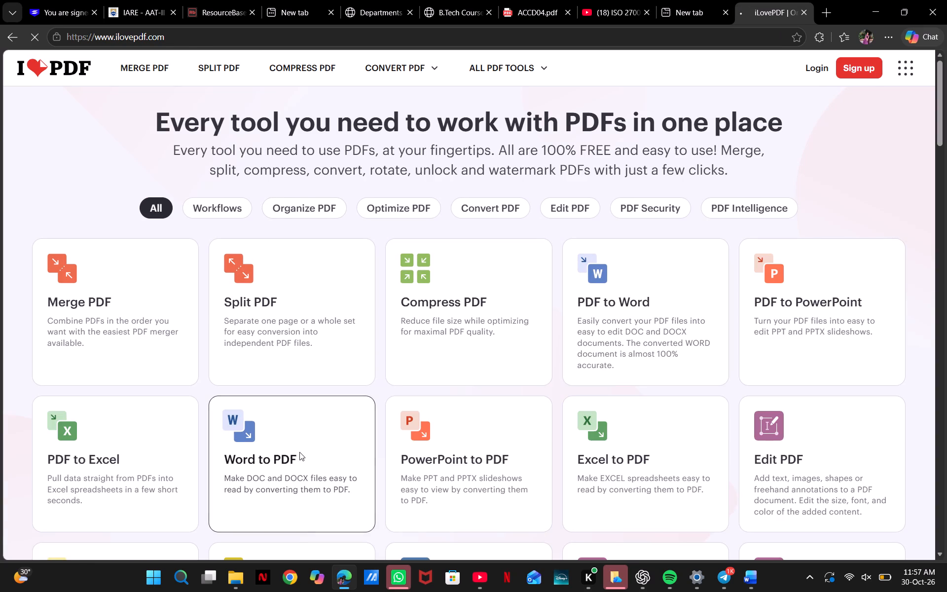
left_click(527, 214)
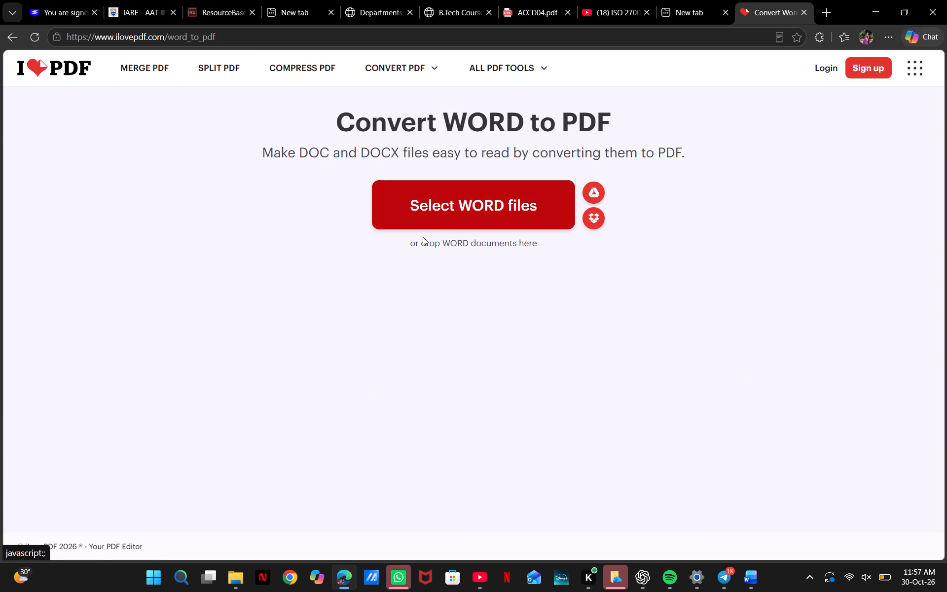
left_click(199, 112)
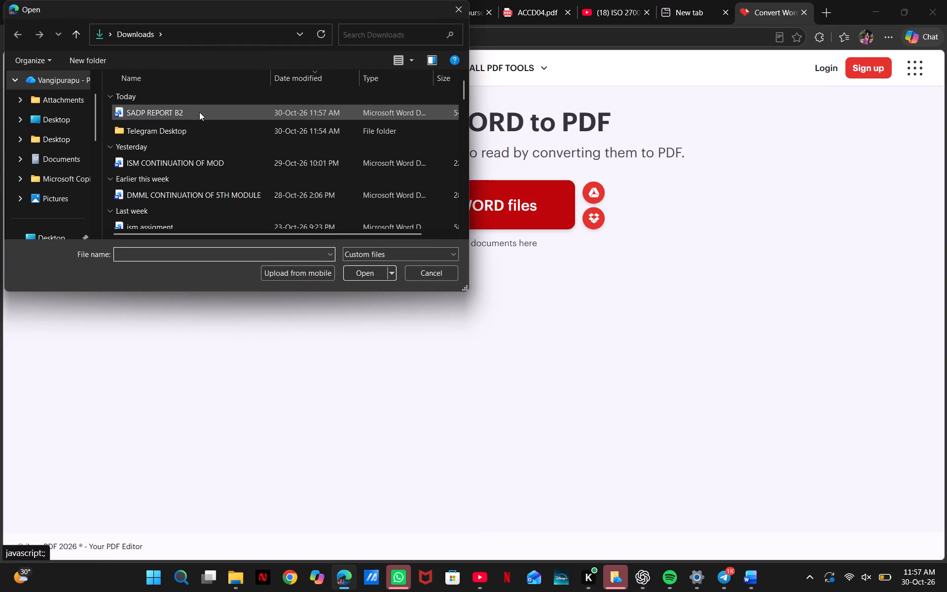
left_click(357, 267)
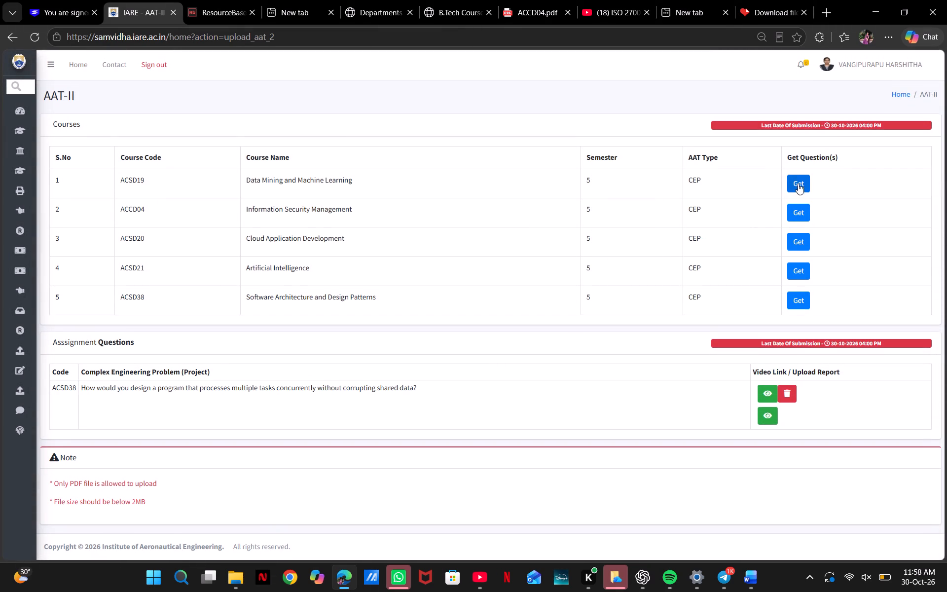
left_click(801, 182)
left_click(473, 359)
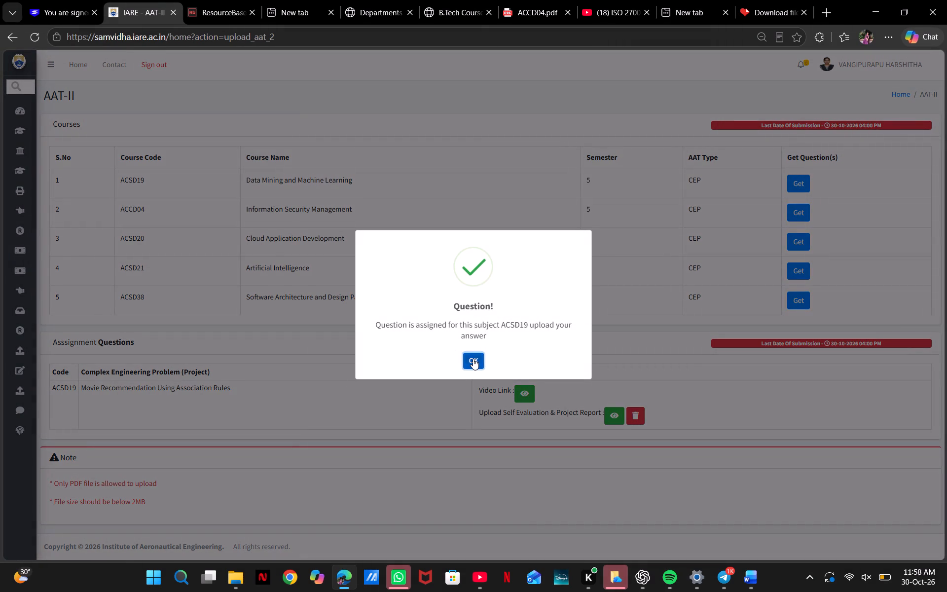
Get the ACSD21 Artificial Intelligence question, open its uploaded report and examine the self-assessment form and the project title page.
left_click(795, 268)
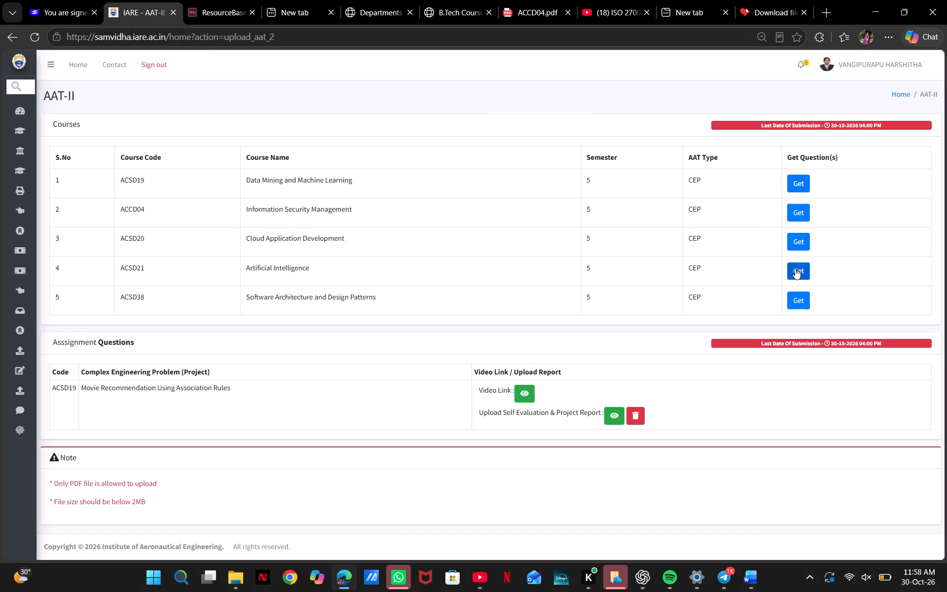
left_click(476, 362)
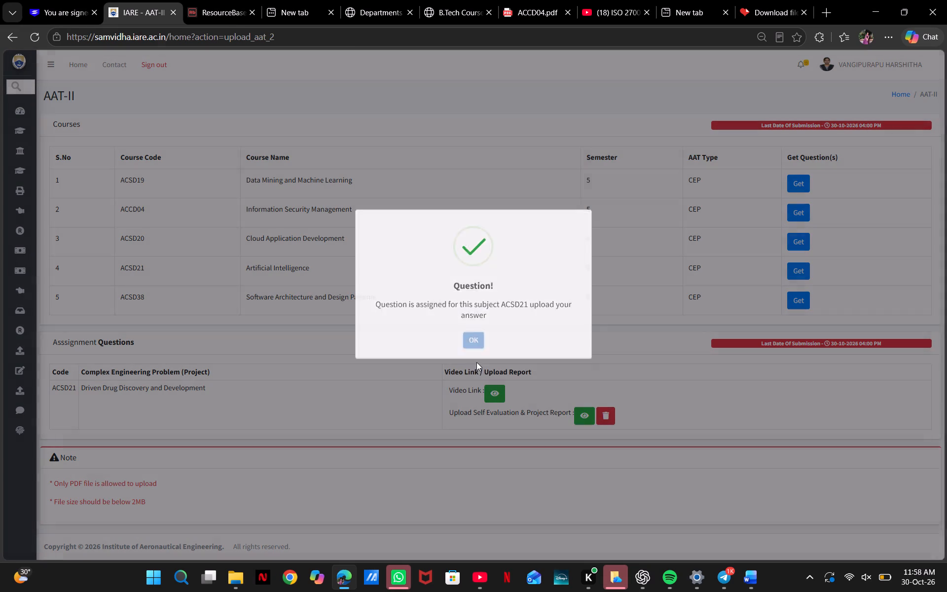
left_click(585, 423)
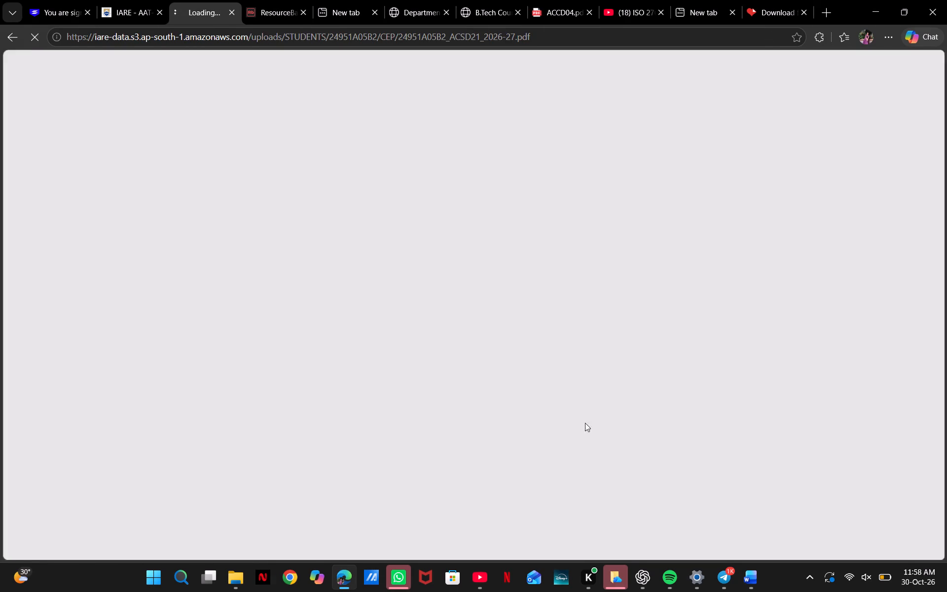
scroll(460, 433, "down", 5)
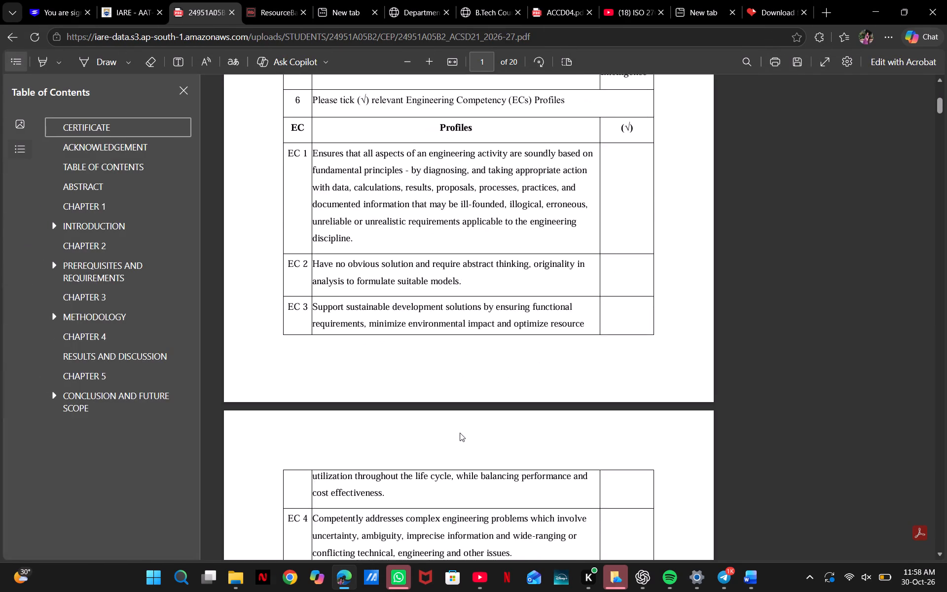
scroll(460, 433, "down", 13)
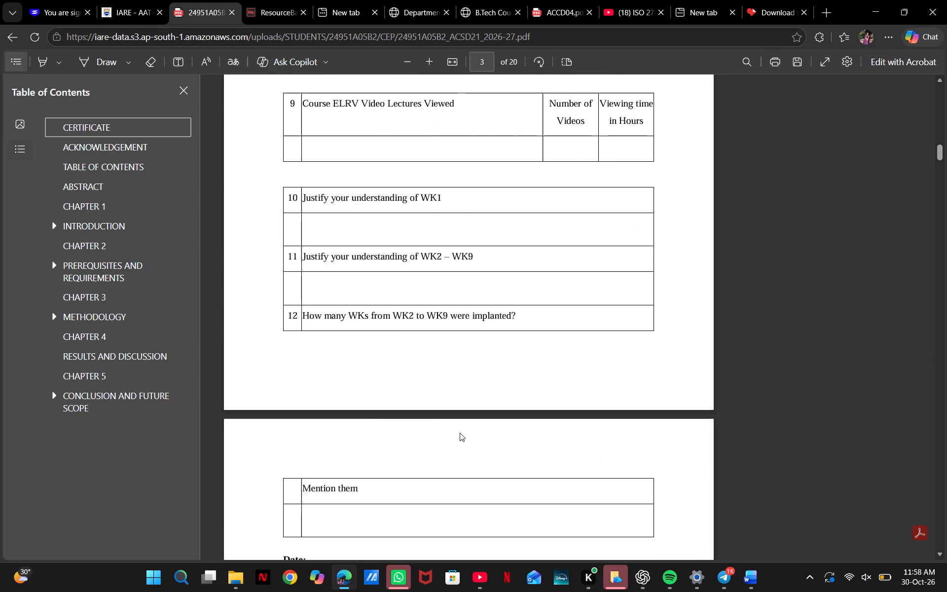
scroll(460, 433, "down", 10)
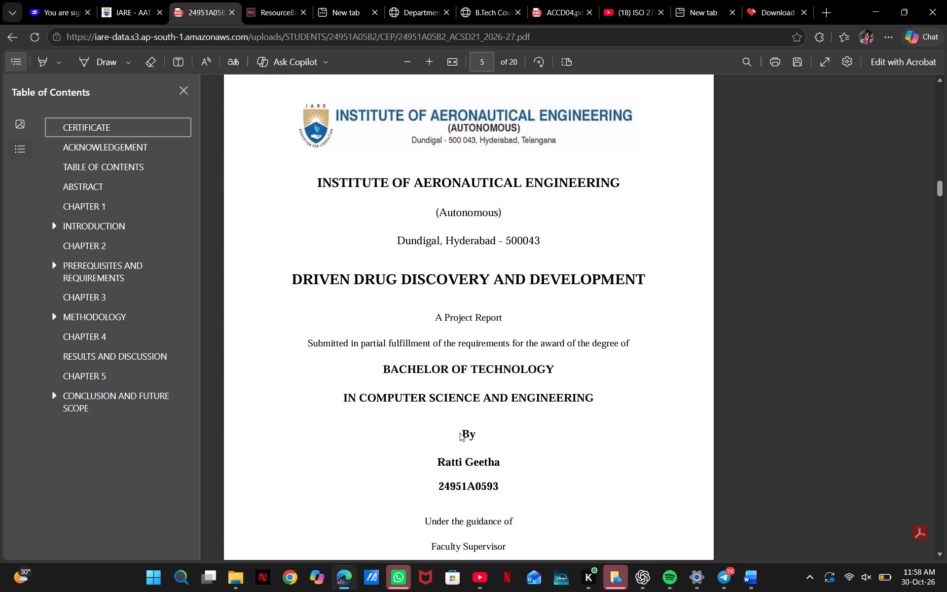
scroll(460, 433, "up", 9)
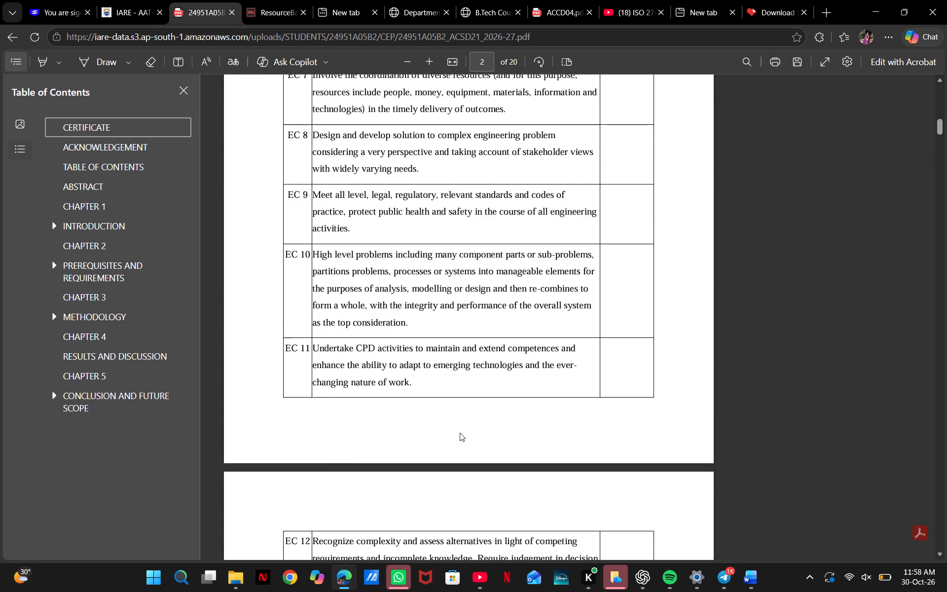
scroll(460, 433, "up", 3)
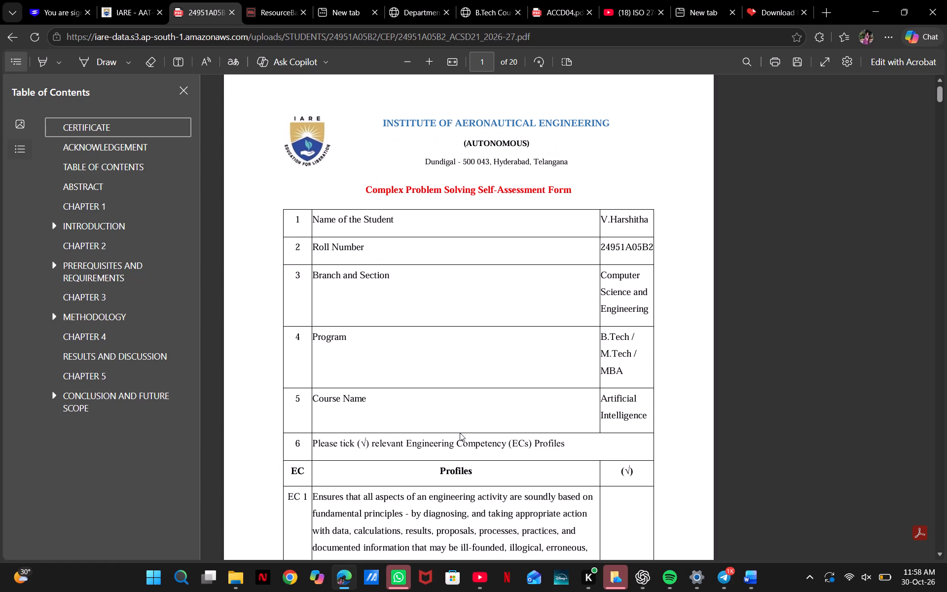
scroll(460, 433, "down", 15)
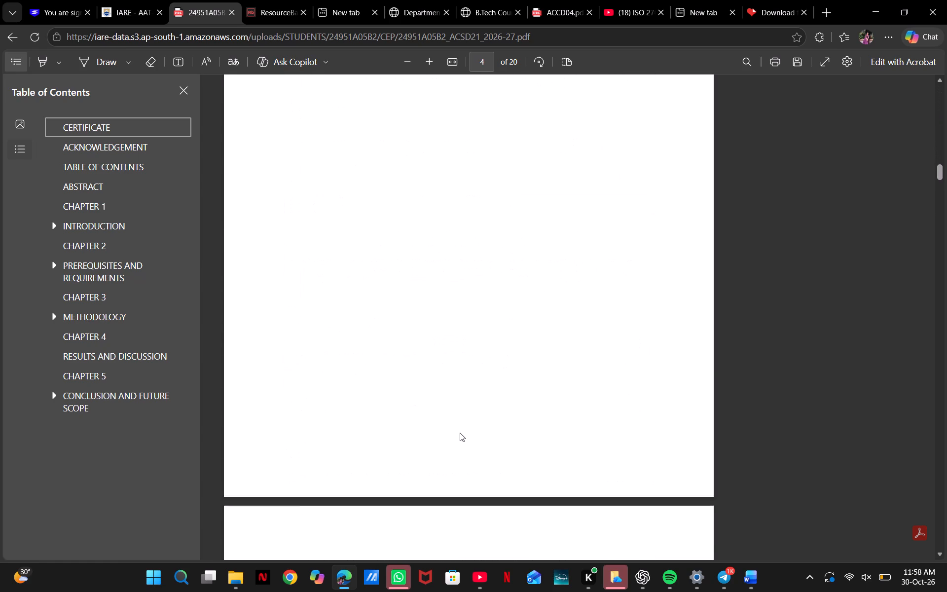
scroll(460, 433, "down", 1)
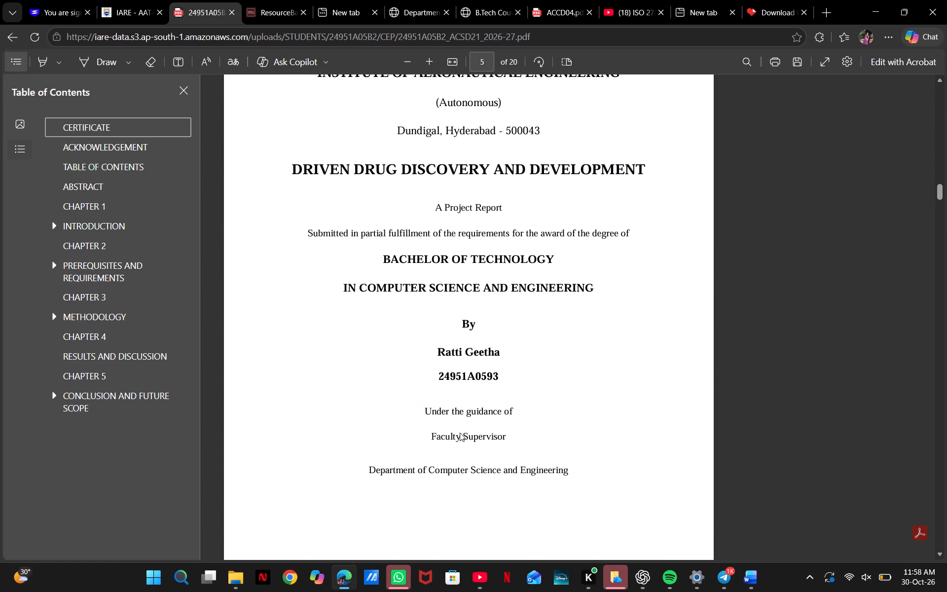
scroll(460, 433, "down", 1)
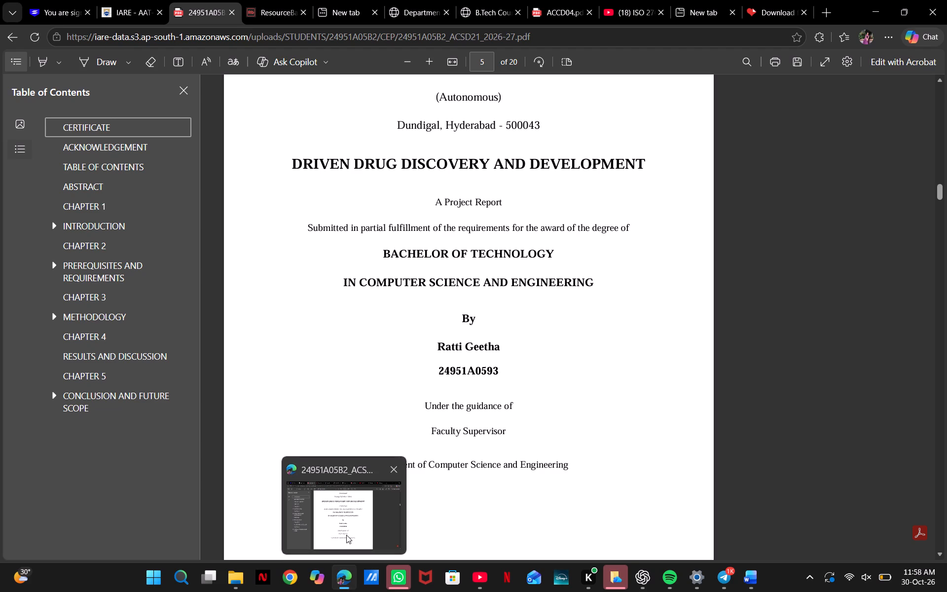
Open the AI REPORT B2 PDF from the Downloads folder and examine its self-assessment form and project title page.
left_click(235, 577)
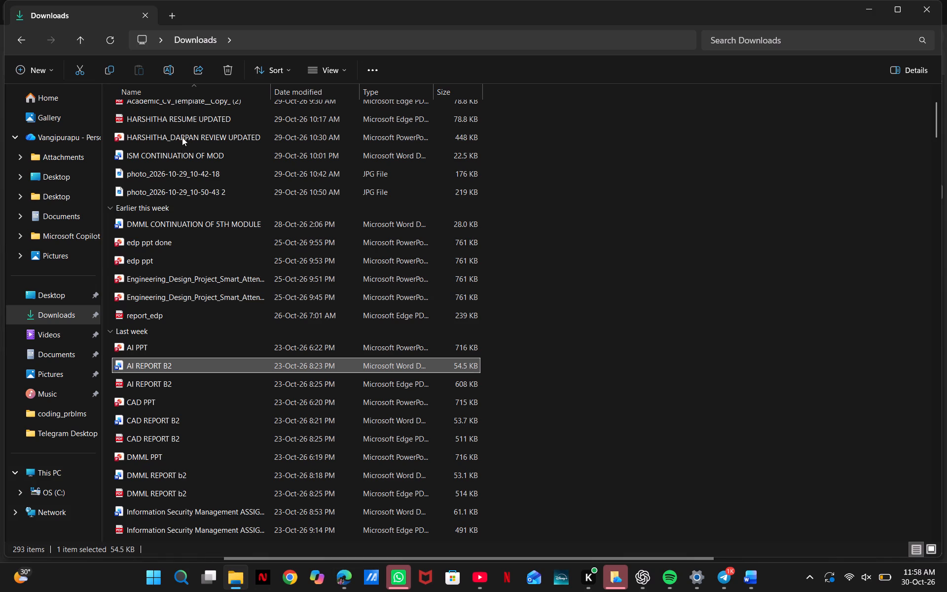
double_click(148, 388)
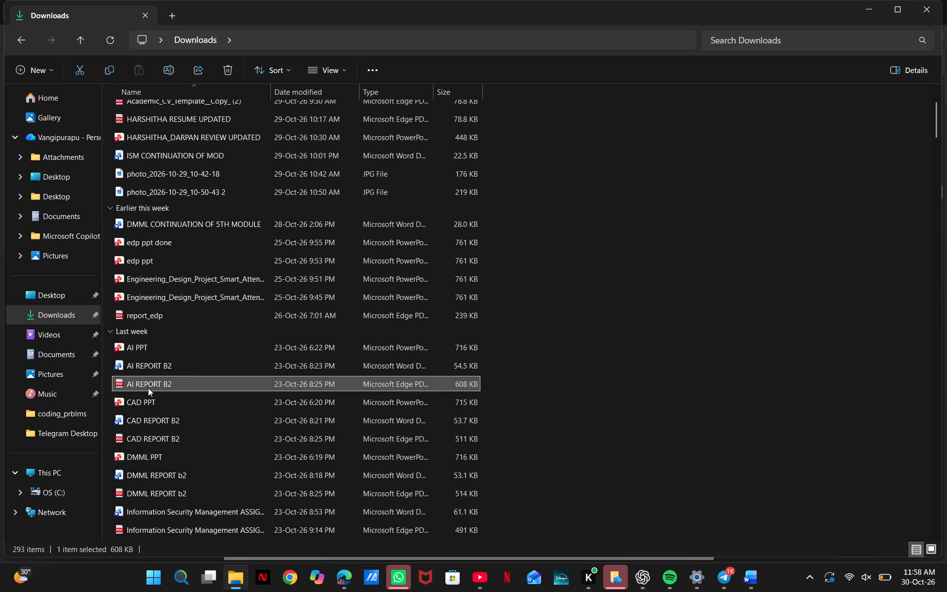
scroll(375, 349, "down", 1)
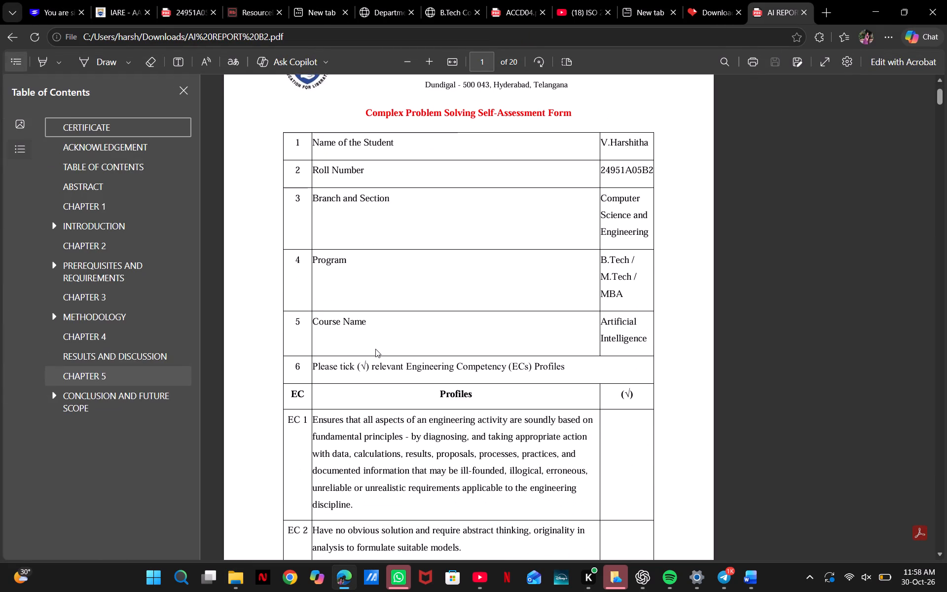
scroll(375, 349, "down", 1)
scroll(370, 443, "down", 5)
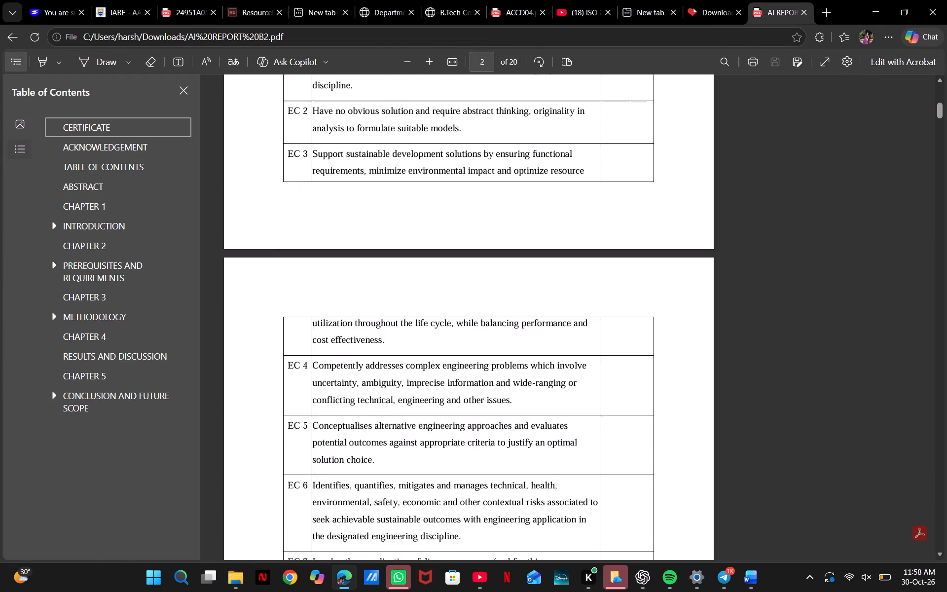
scroll(370, 443, "down", 7)
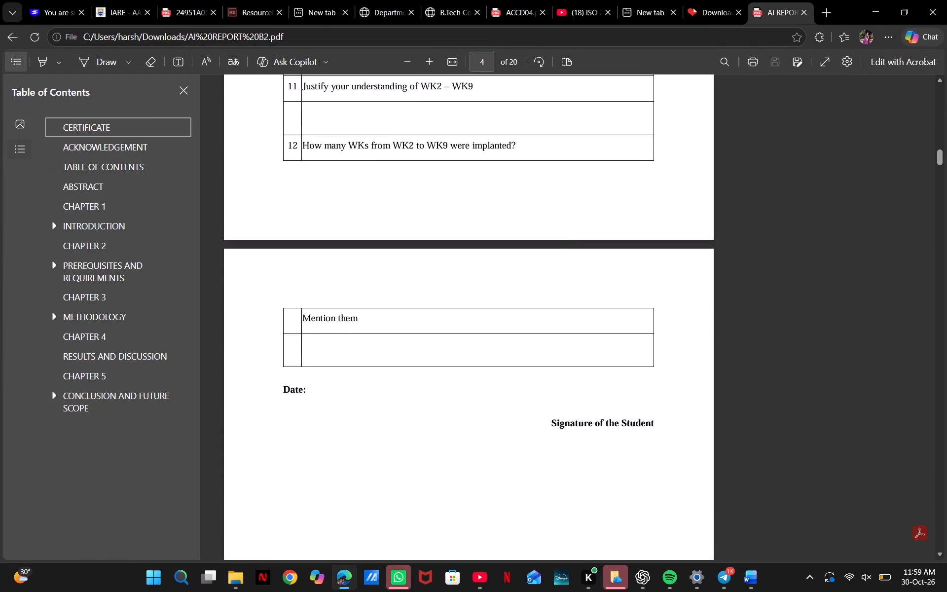
scroll(372, 452, "down", 4)
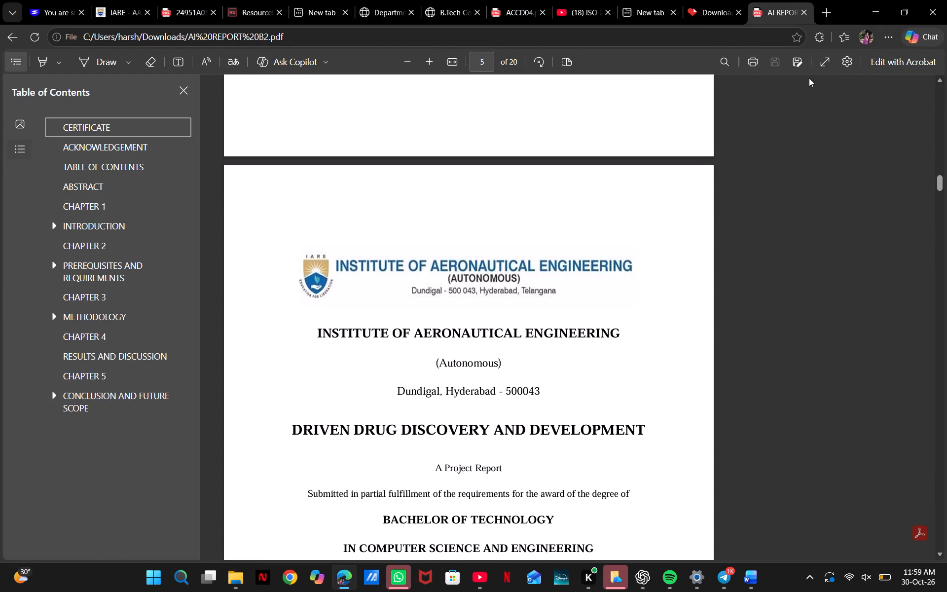
Switch to Word, search the Downloads folder for AI and open the AI REPORT B2 document.
left_click(744, 576)
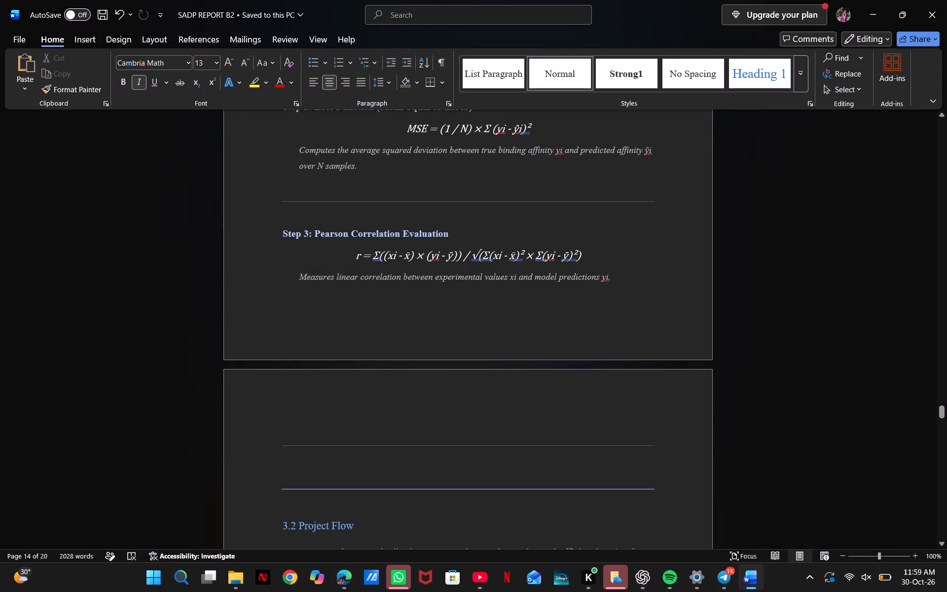
left_click(17, 38)
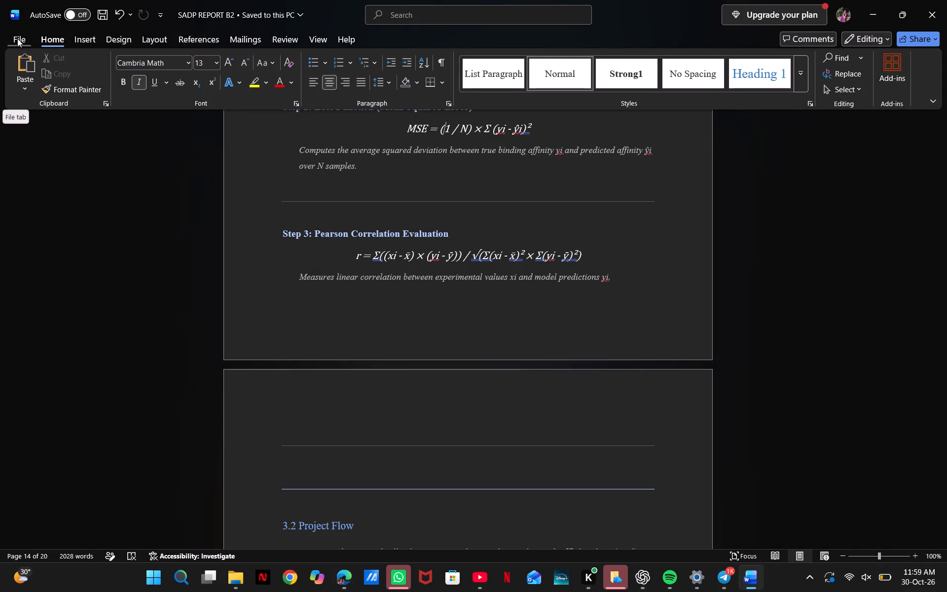
left_click(35, 119)
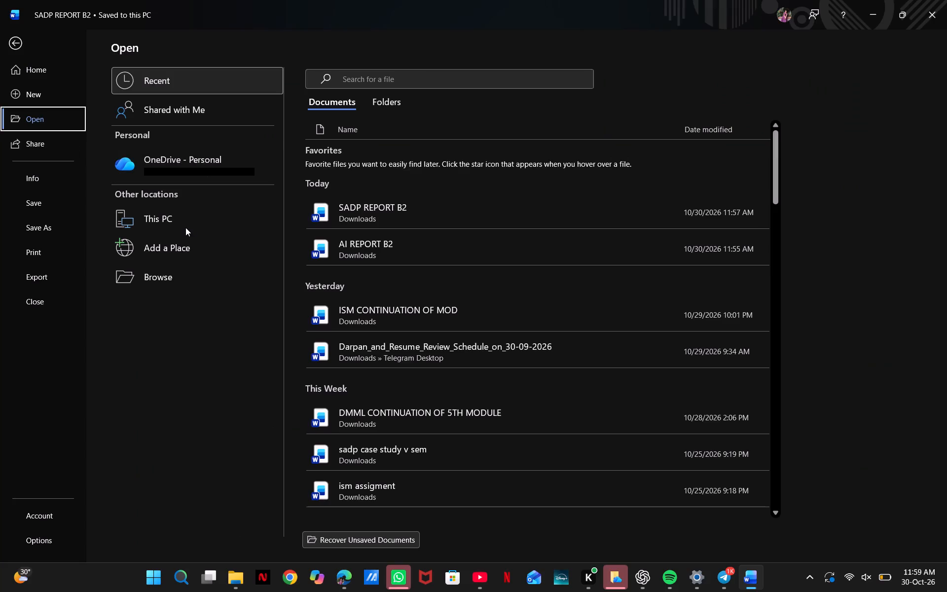
left_click(185, 227)
left_click(358, 107)
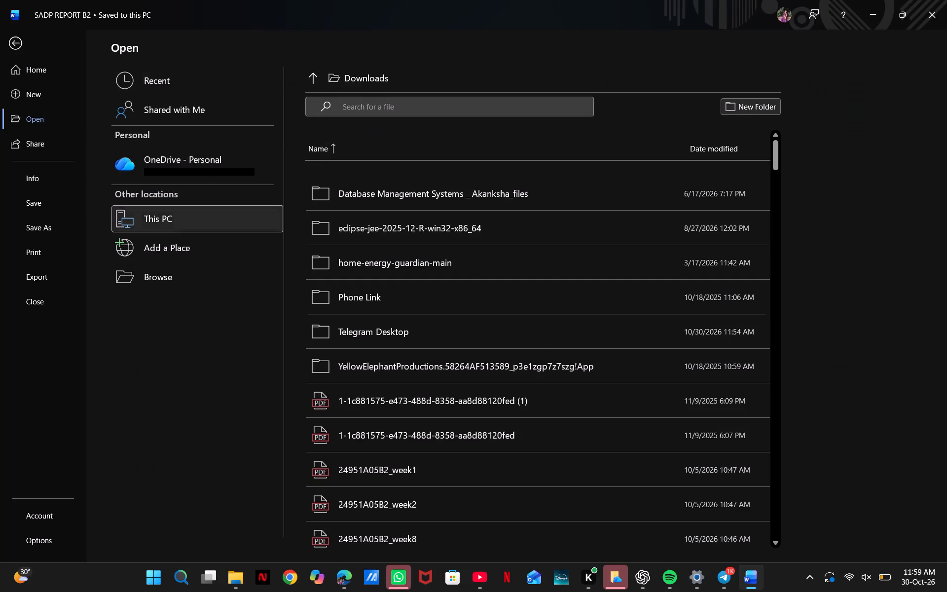
type("AI")
left_click(371, 129)
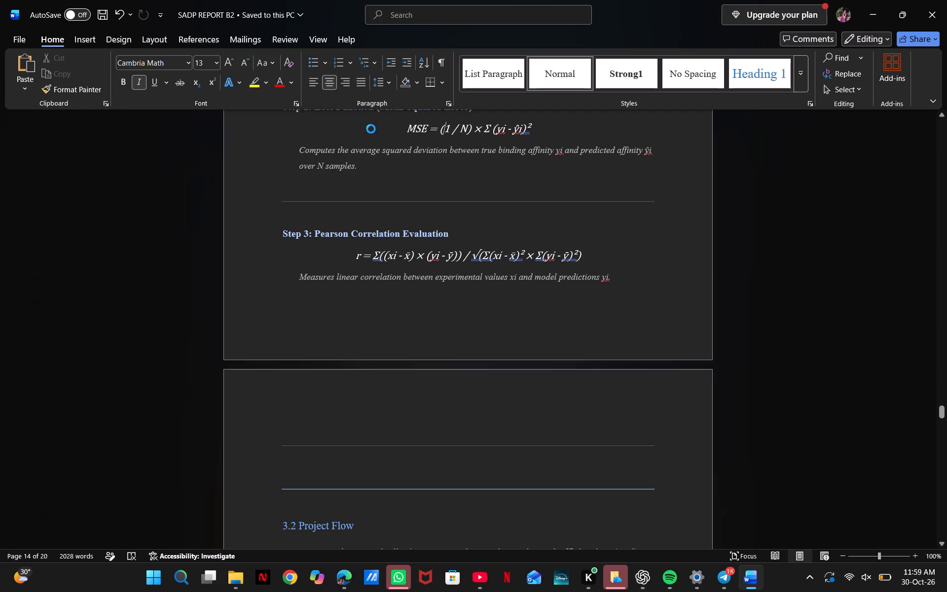
left_click(383, 252)
Replace the author name under "By" on the project title page with the student name used in the self-assessment form.
scroll(481, 435, "down", 6)
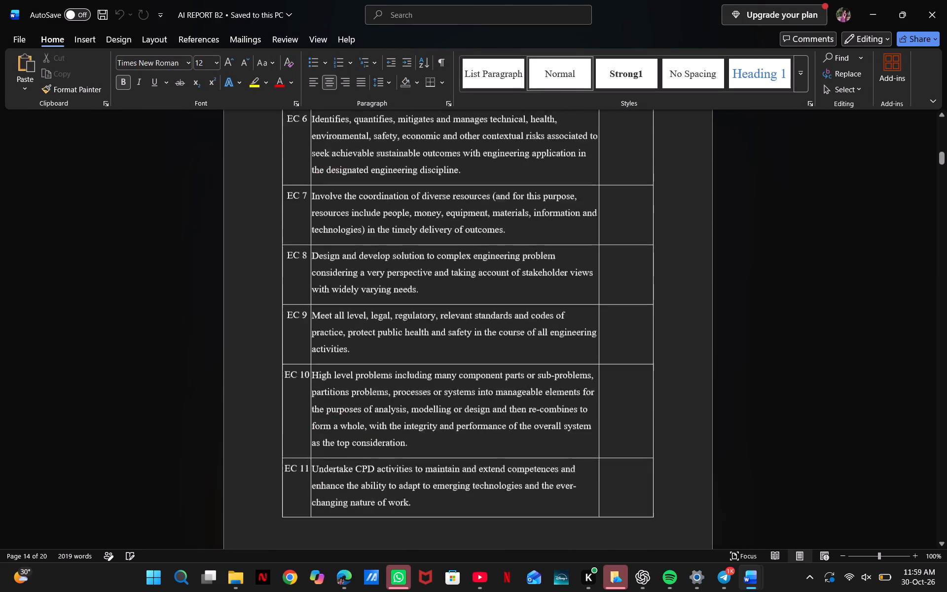
scroll(481, 435, "down", 6)
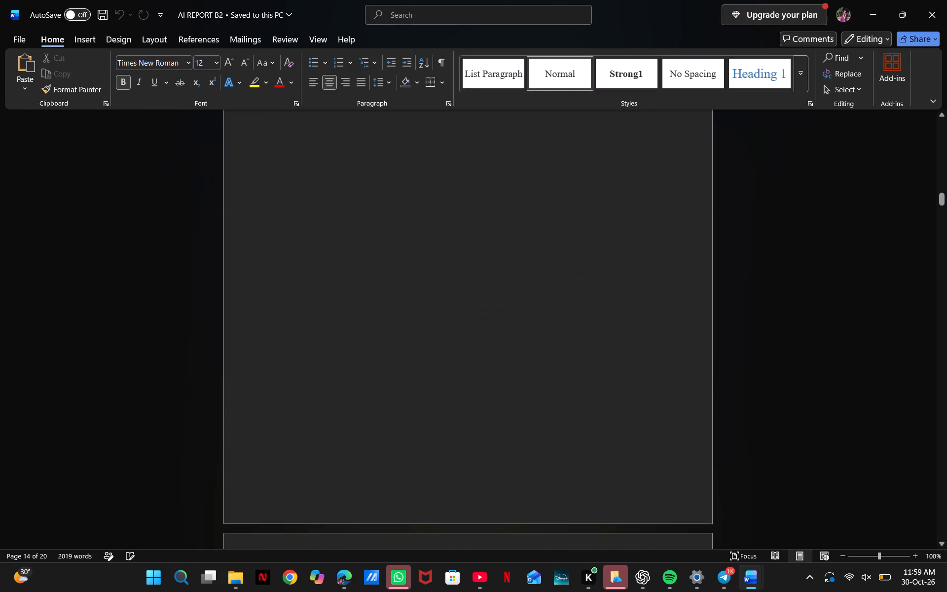
scroll(481, 435, "down", 4)
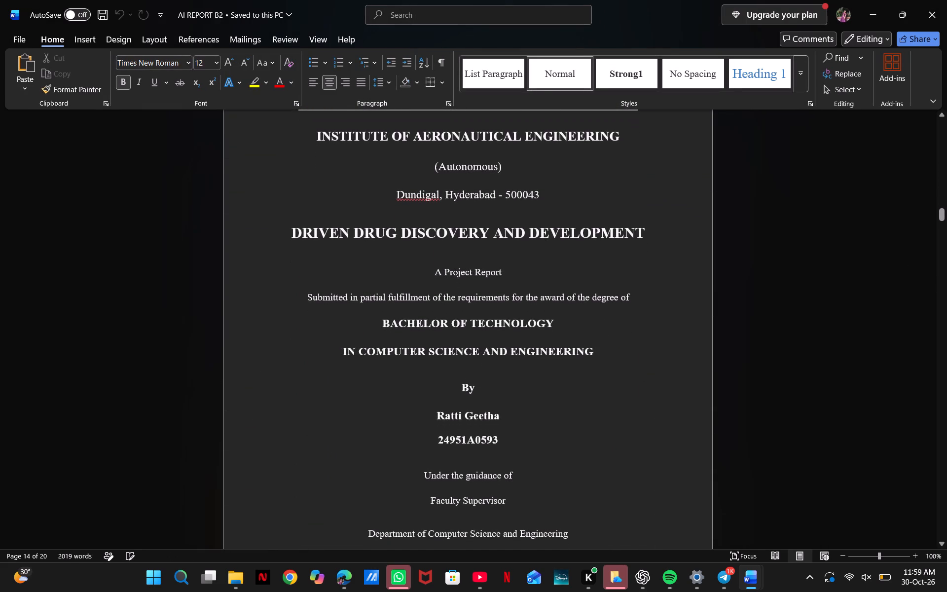
left_click(504, 413)
key("BackSpace")
key("BackSpace")
key("BackSpace")
key("BackSpace")
key("BackSpace")
key("BackSpace")
key("BackSpace")
key("BackSpace")
key("BackSpace")
key("BackSpace")
key("BackSpace")
key("BackSpace")
key("BackSpace")
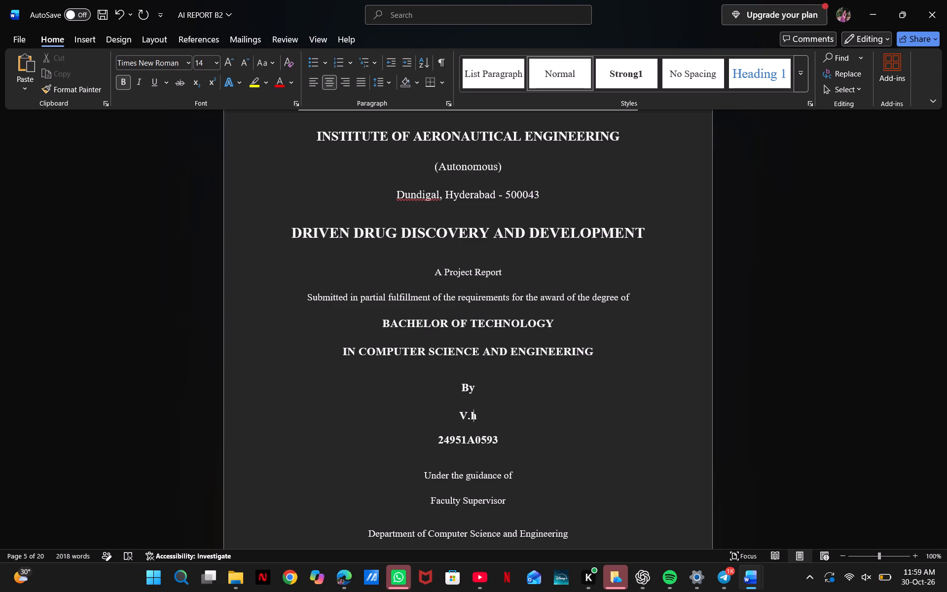
key("BackSpace")
key("BackSpace")
key("BackSpace")
key("BackSpace")
type("HAR")
key("BackSpace")
key("BackSpace")
type("arshitha")
Correct the roll number below the author name on the title page to match the self-assessment form.
left_click(504, 443)
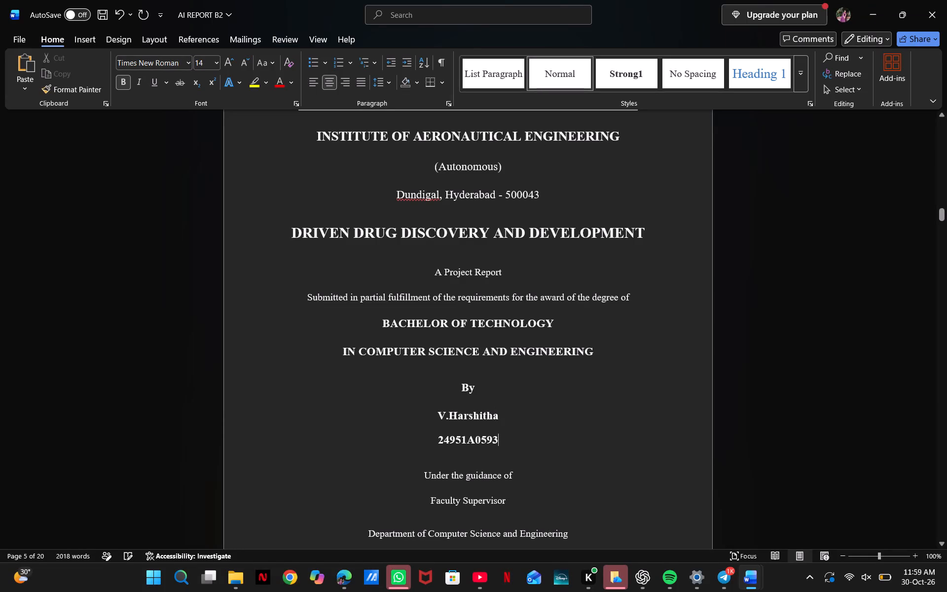
key("BackSpace")
key("BackSpace")
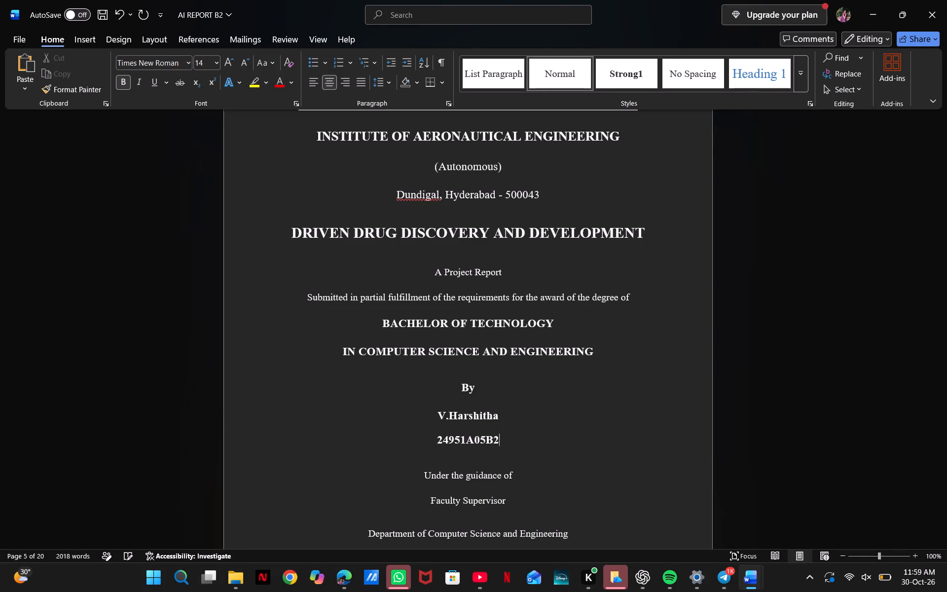
Examine the approval sheet and acknowledgement pages following the title page for the author details.
scroll(504, 443, "down", 9)
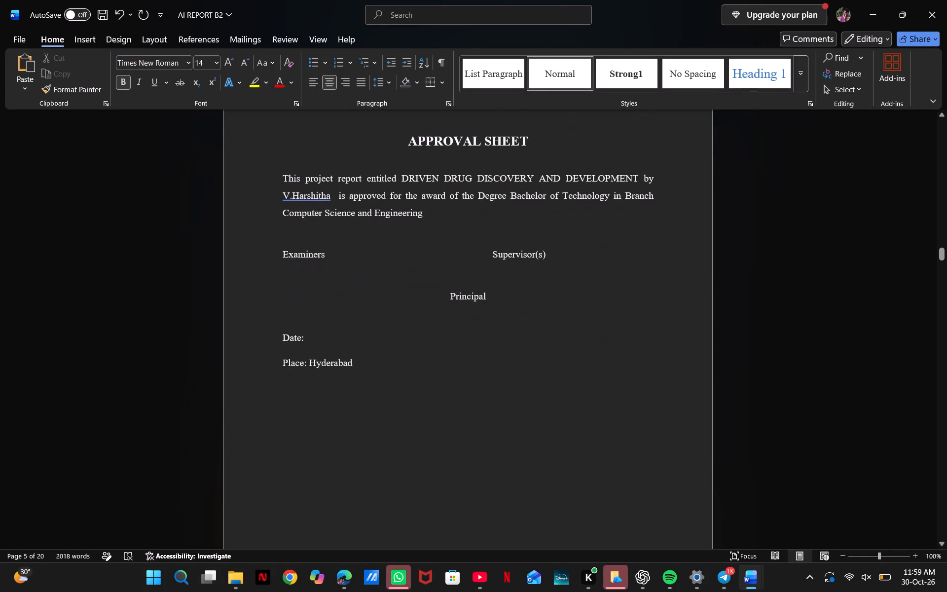
scroll(504, 443, "down", 7)
scroll(504, 443, "up", 1)
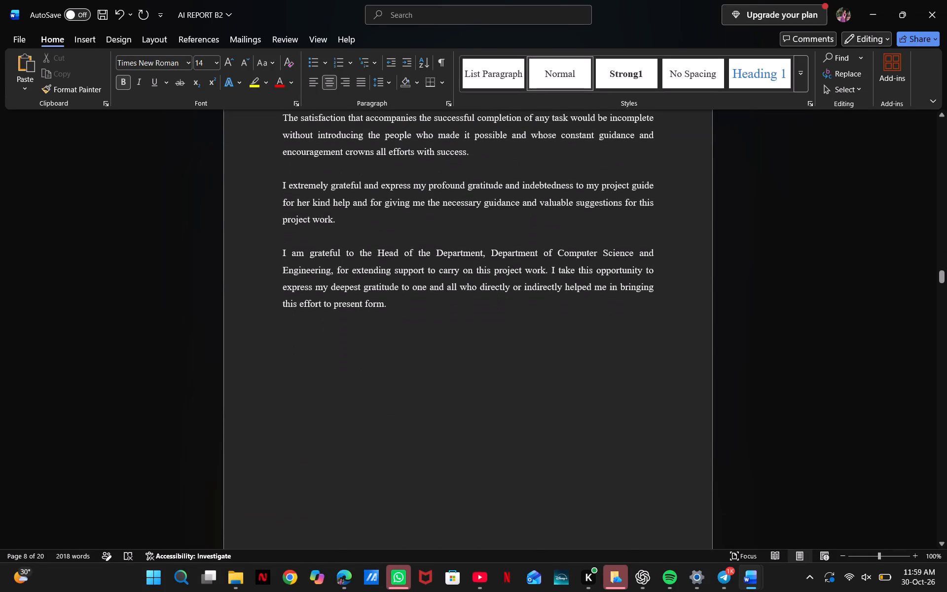
scroll(504, 443, "up", 1)
scroll(504, 443, "down", 2)
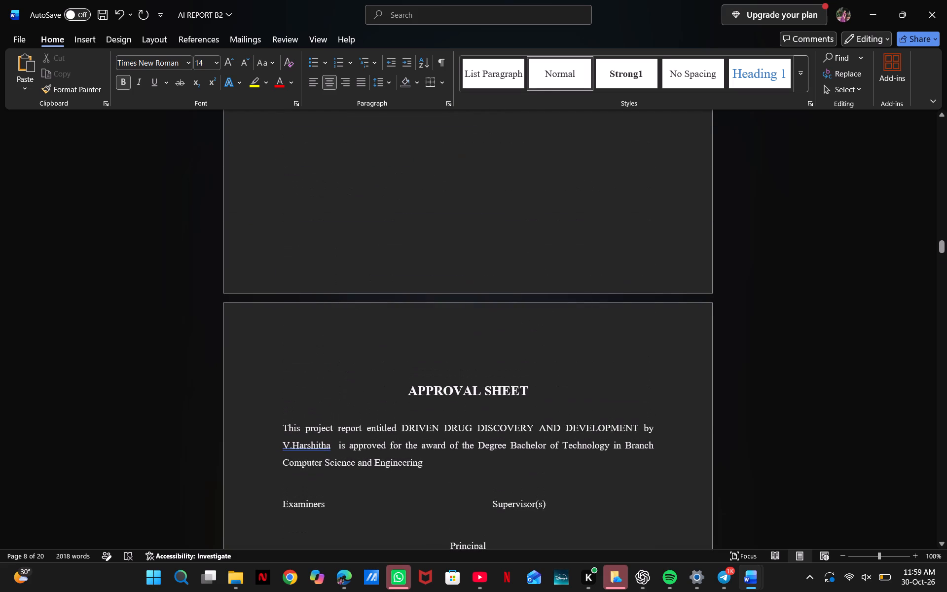
scroll(504, 443, "down", 17)
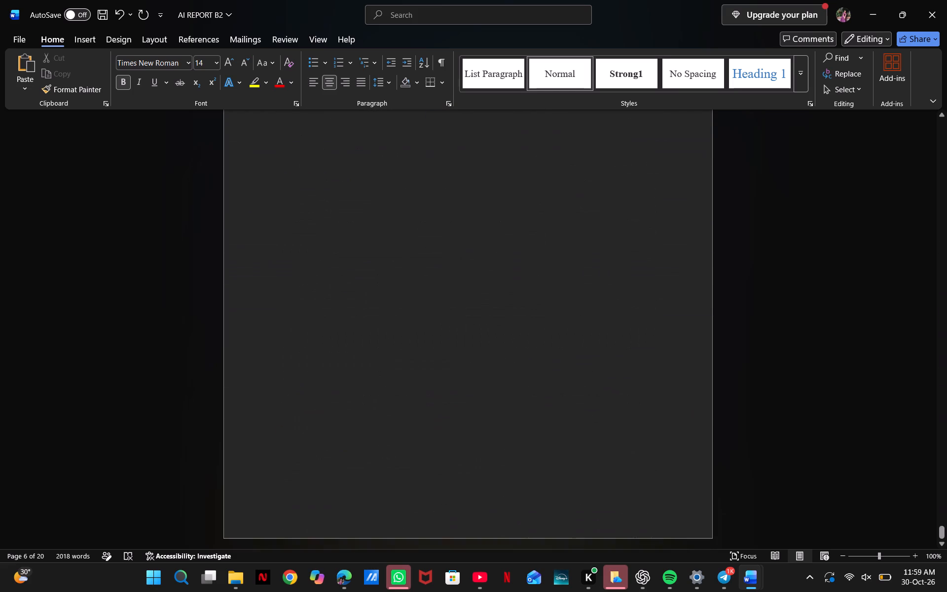
Examine the rest of the AI report, including the code listing, methodology, table of contents and requirements, for leftover author details.
scroll(473, 448, "up", 7)
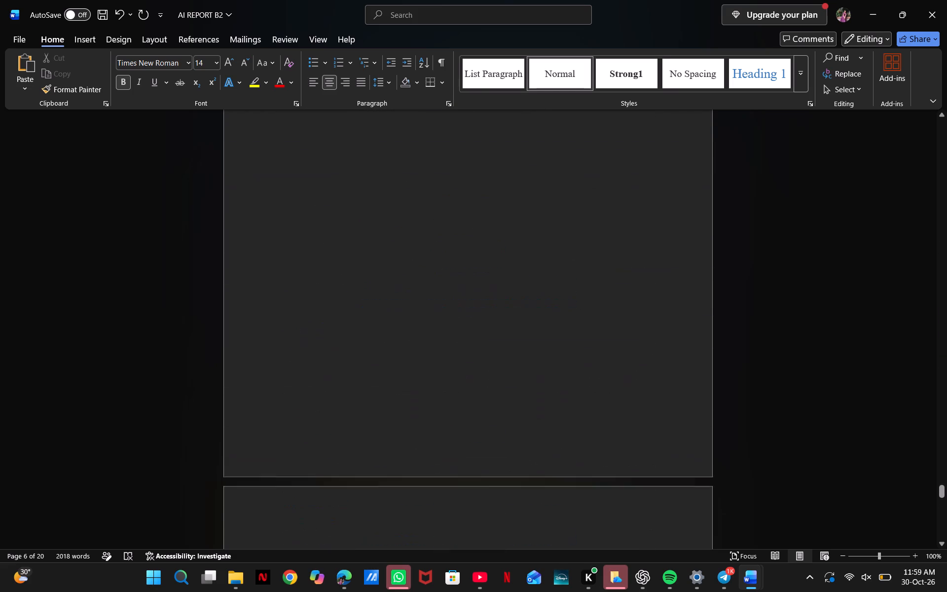
scroll(473, 448, "up", 1)
scroll(473, 448, "down", 2)
scroll(473, 448, "up", 2)
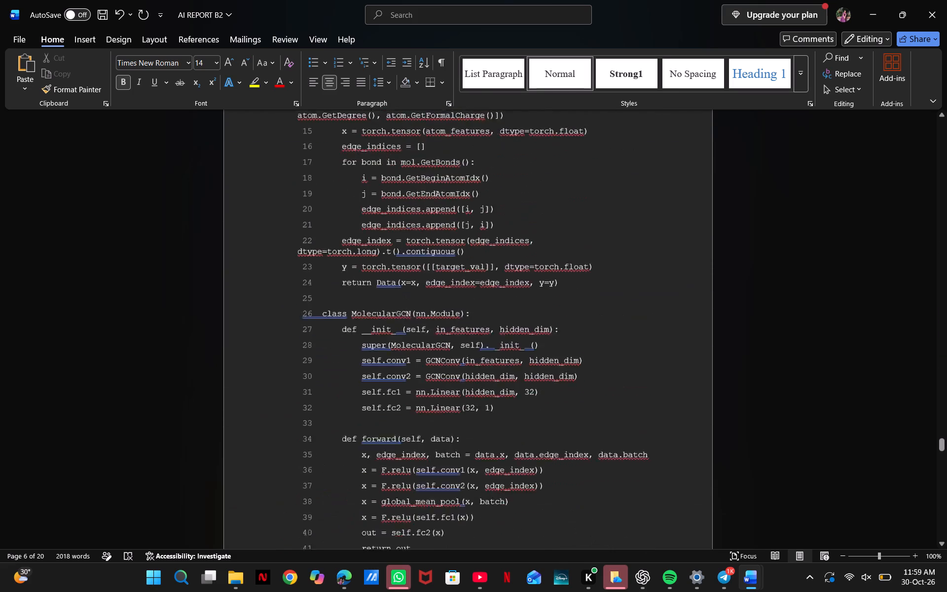
scroll(473, 448, "up", 4)
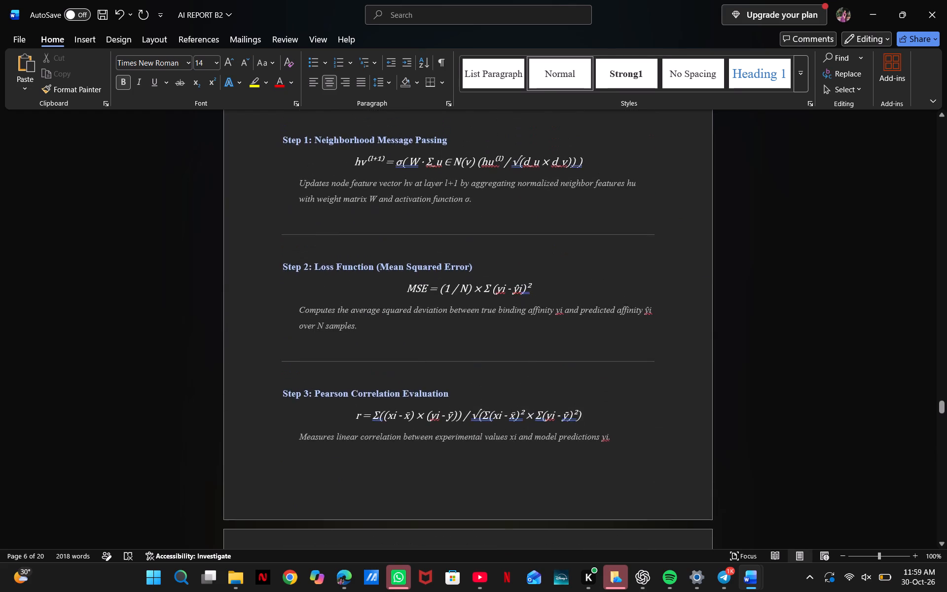
scroll(473, 448, "up", 7)
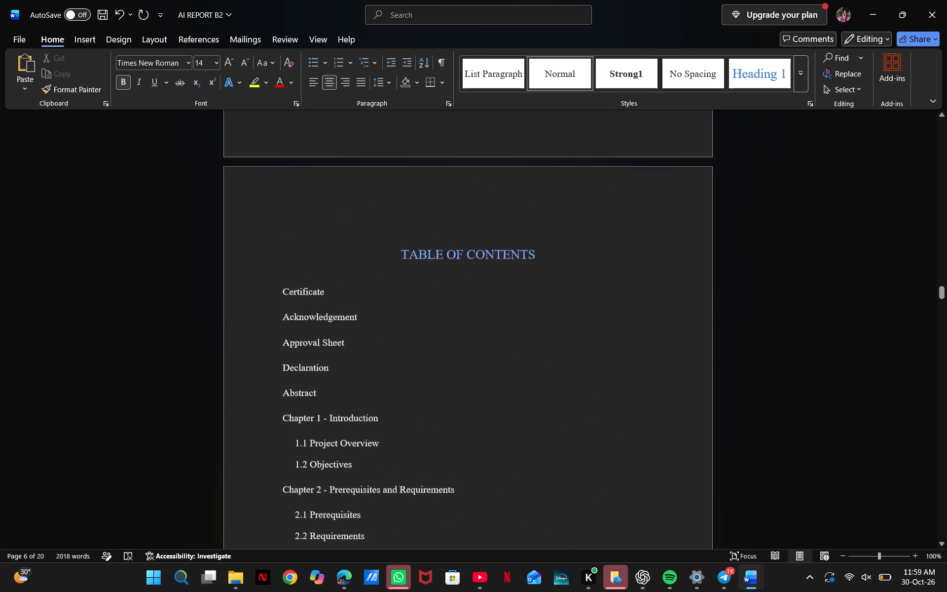
scroll(473, 448, "up", 3)
scroll(473, 448, "down", 2)
scroll(473, 448, "up", 1)
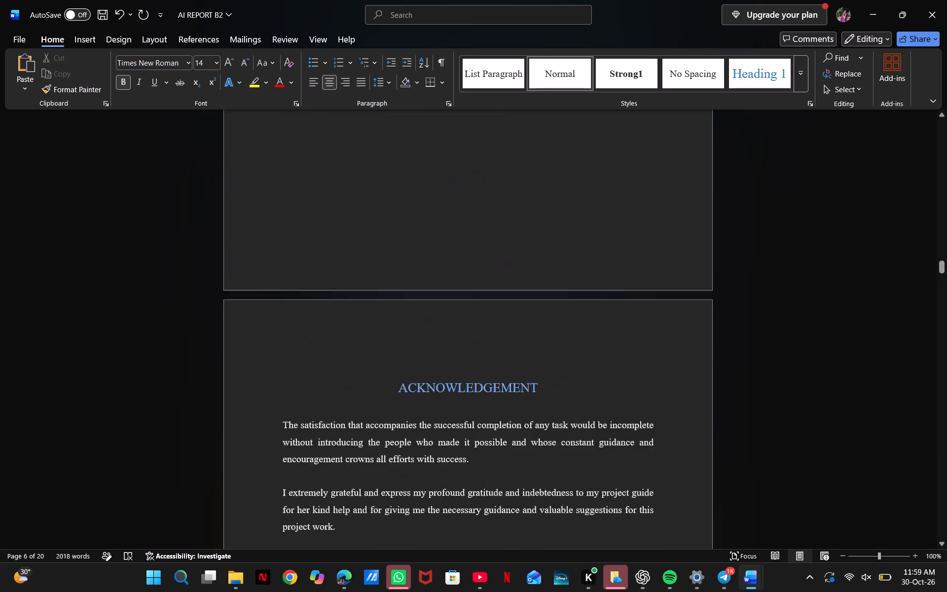
scroll(473, 448, "up", 1)
scroll(473, 448, "down", 10)
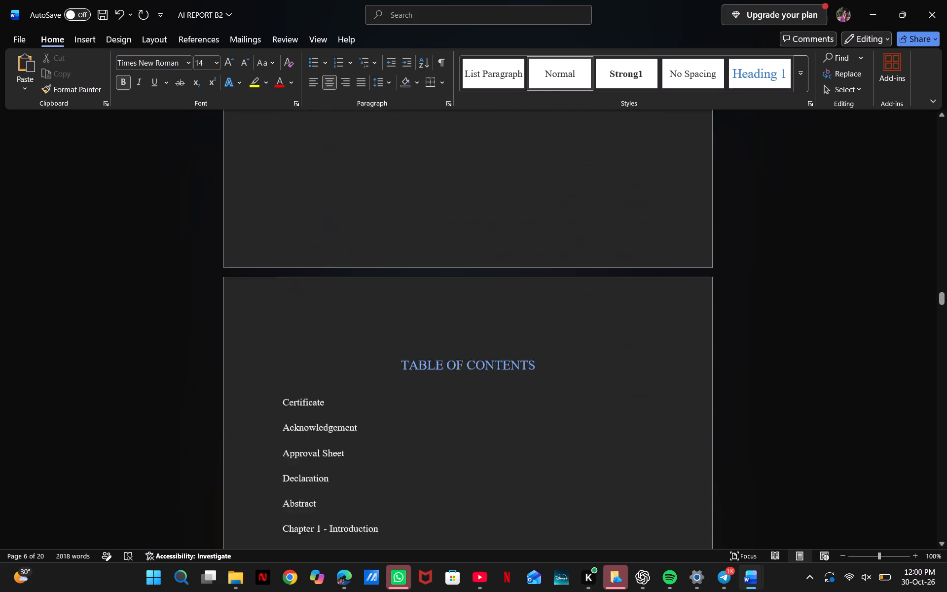
scroll(473, 448, "down", 6)
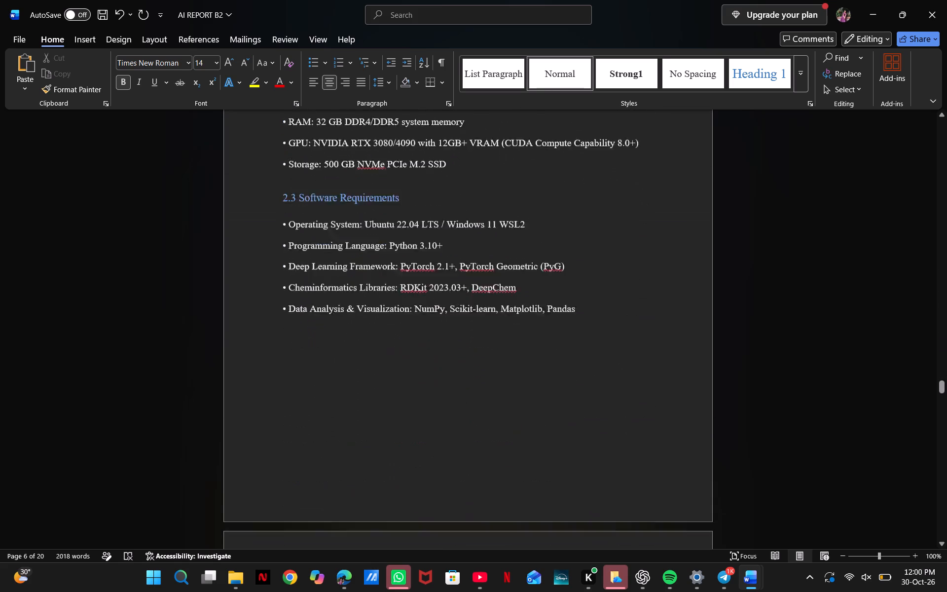
scroll(473, 448, "down", 4)
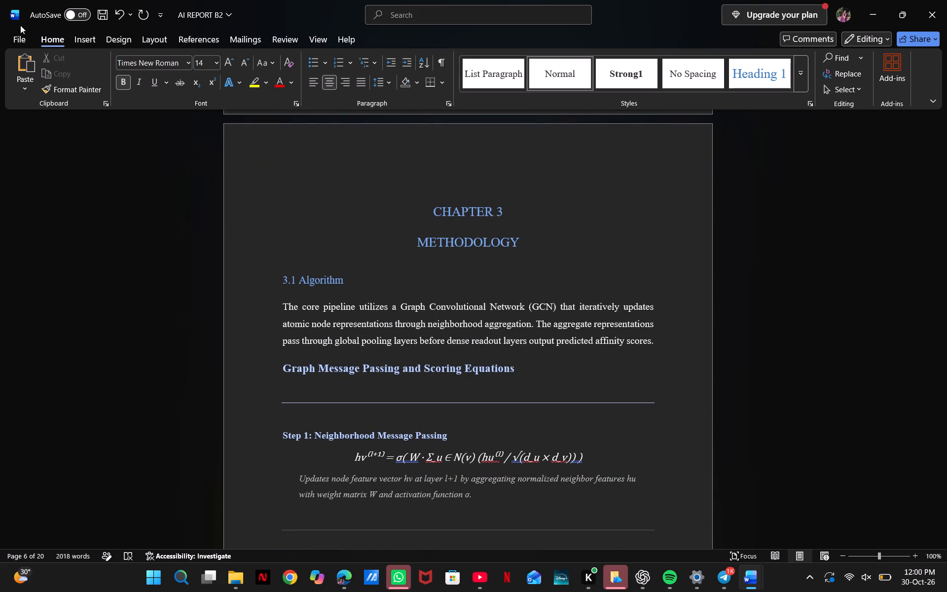
Review the front matter again, from the table of contents back through the acknowledgement to the certificate page.
scroll(241, 296, "up", 6)
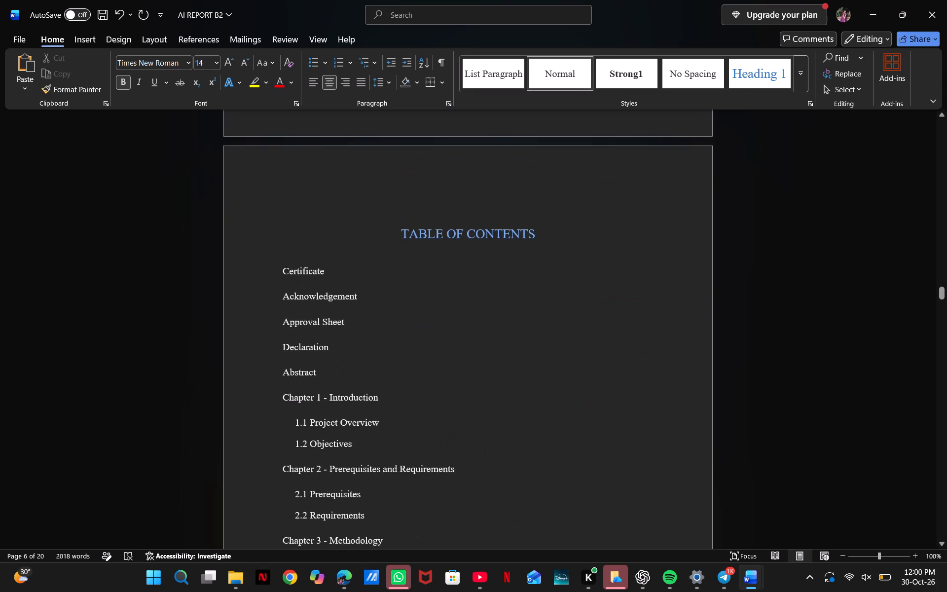
scroll(241, 296, "up", 6)
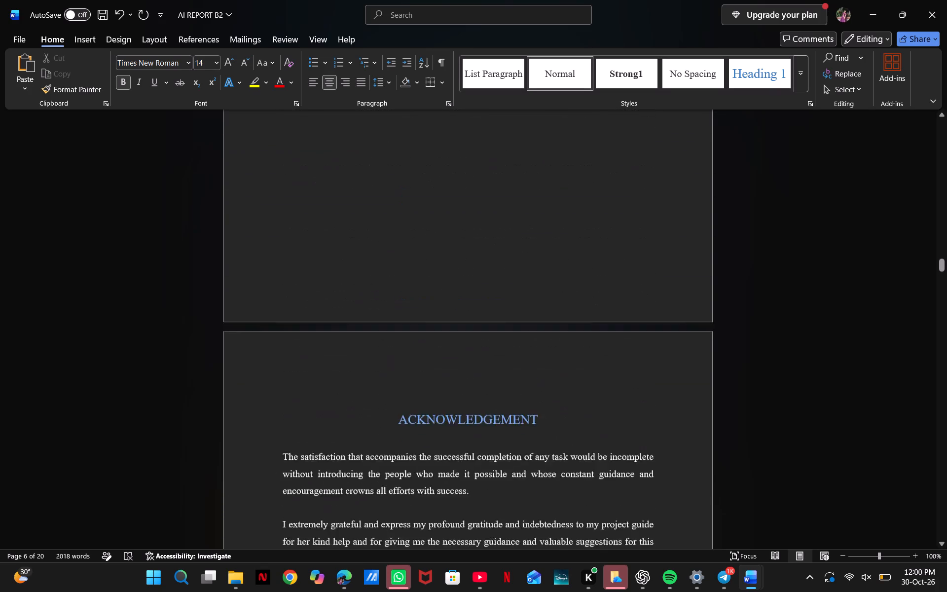
scroll(241, 296, "up", 5)
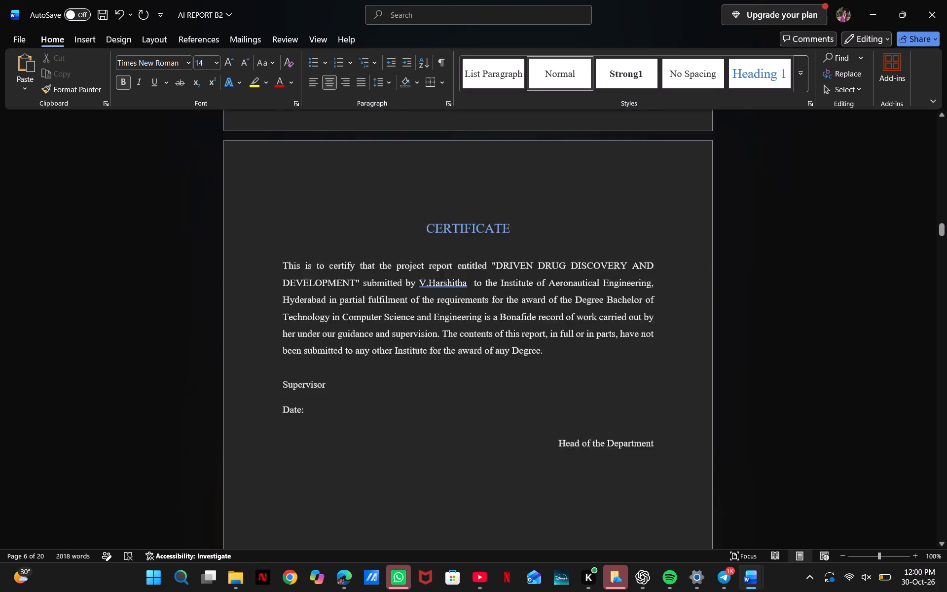
Save the corrected AI REPORT B2 document.
scroll(241, 296, "up", 1)
left_click(14, 36)
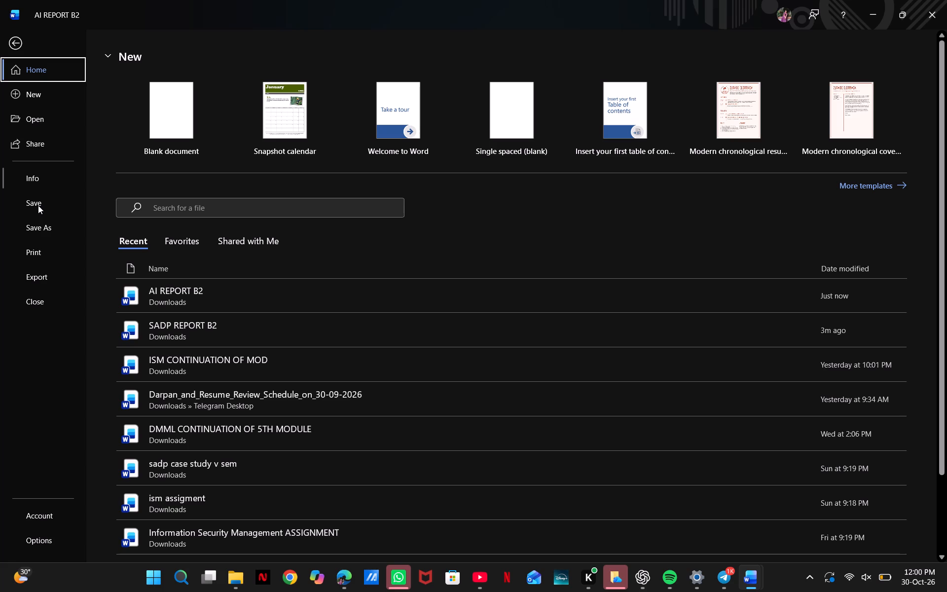
left_click(41, 197)
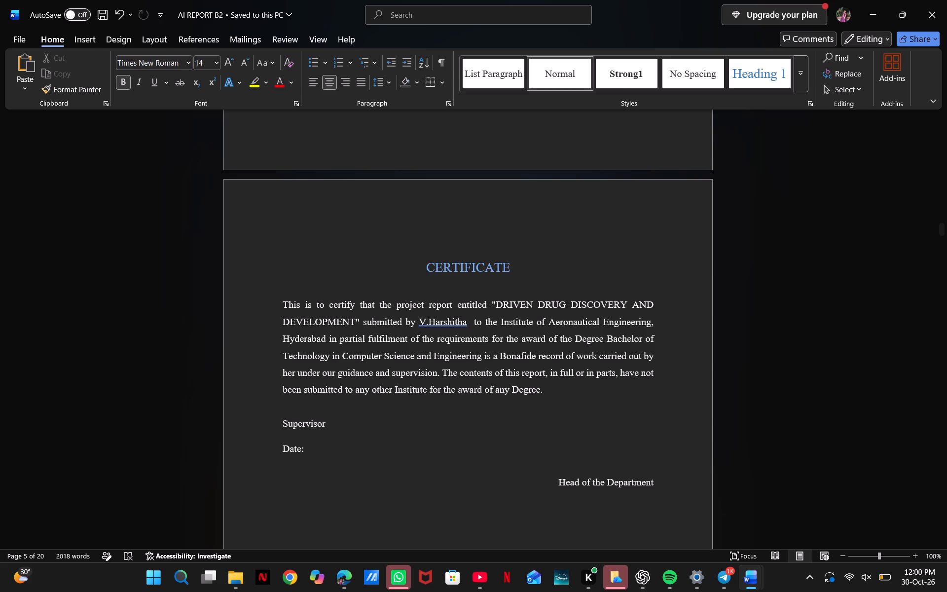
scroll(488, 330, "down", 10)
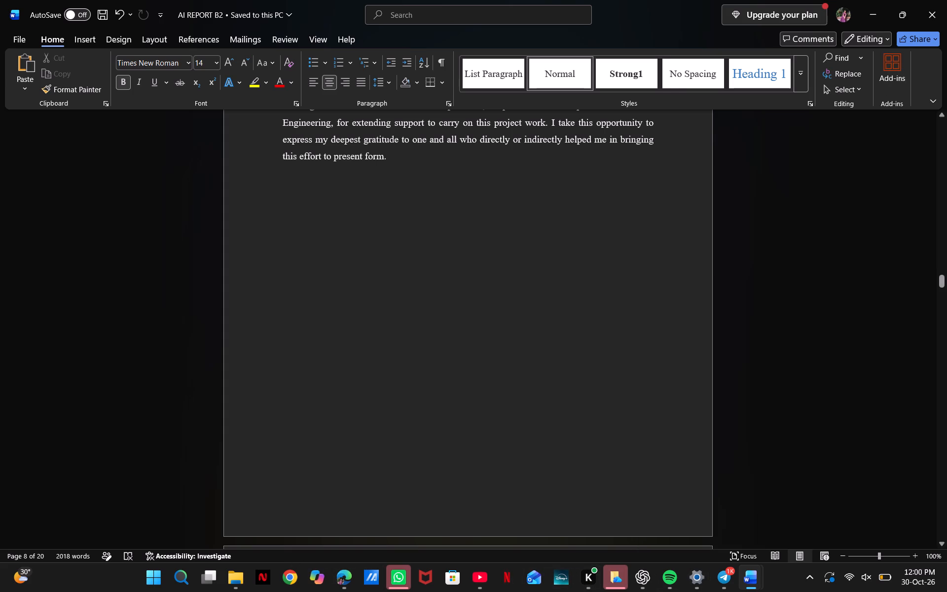
Switch to iLovePDF in Edge and load the AI REPORT B2 Word file from Downloads for Word to PDF conversion.
left_click(345, 574)
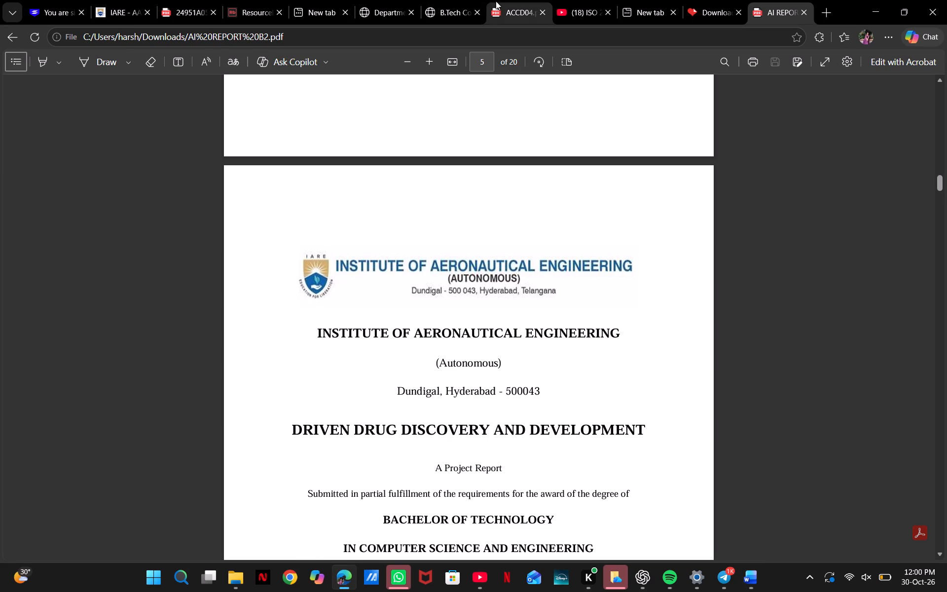
left_click(717, 10)
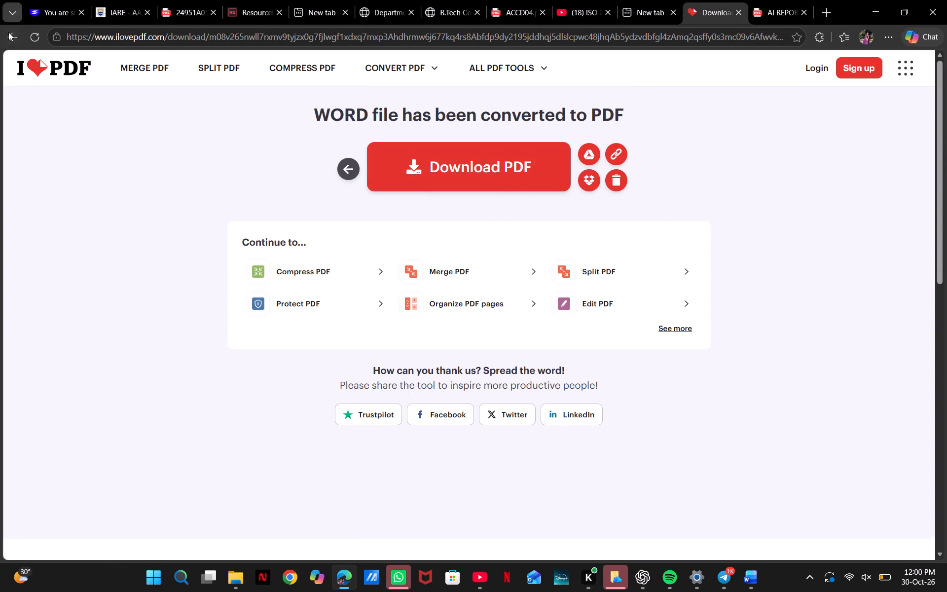
left_click(10, 34)
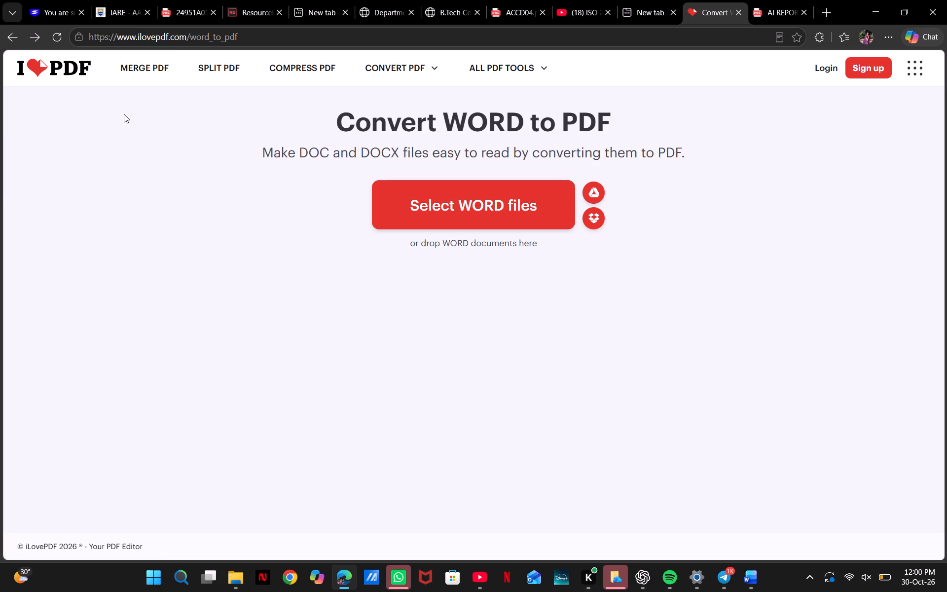
left_click(421, 210)
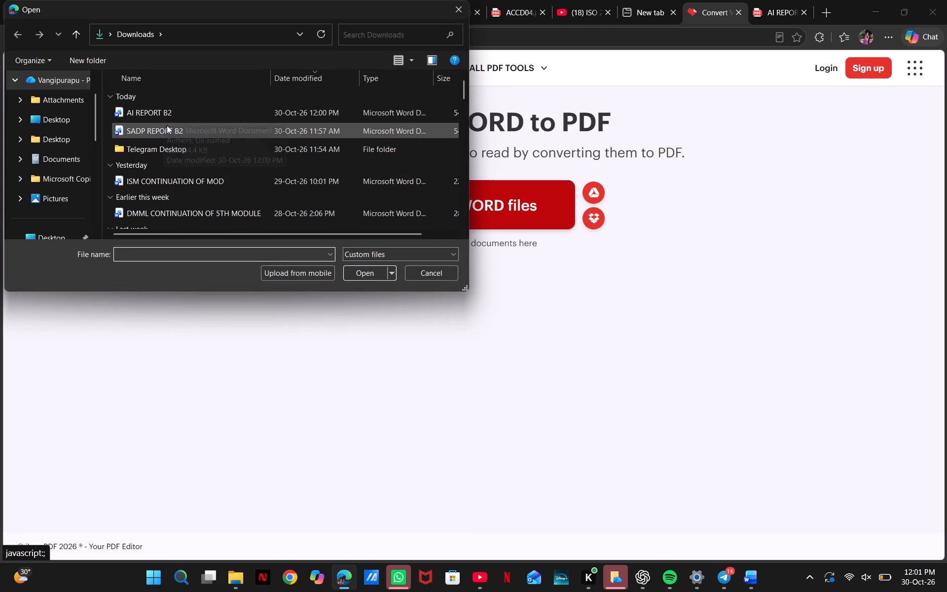
left_click(438, 380)
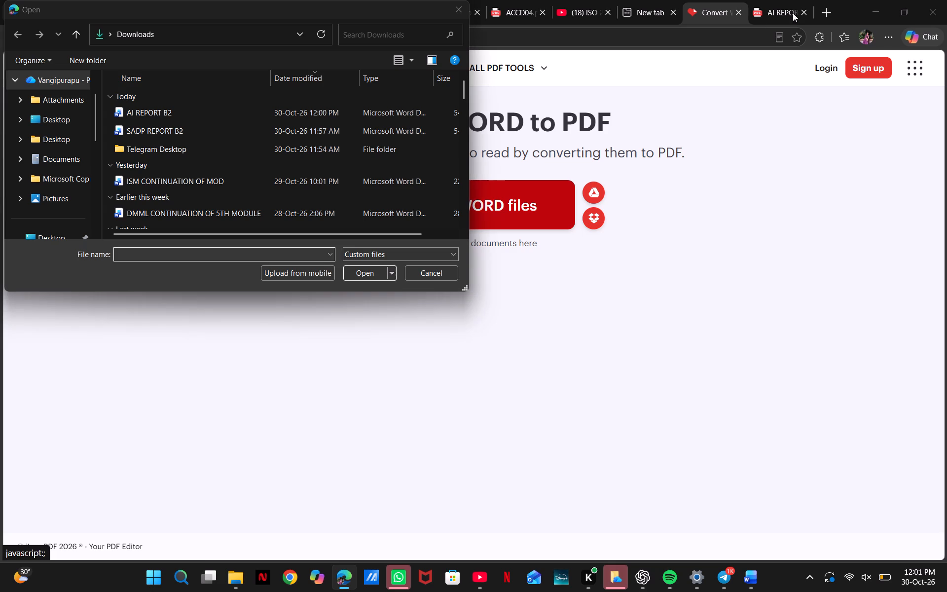
left_click(698, 8)
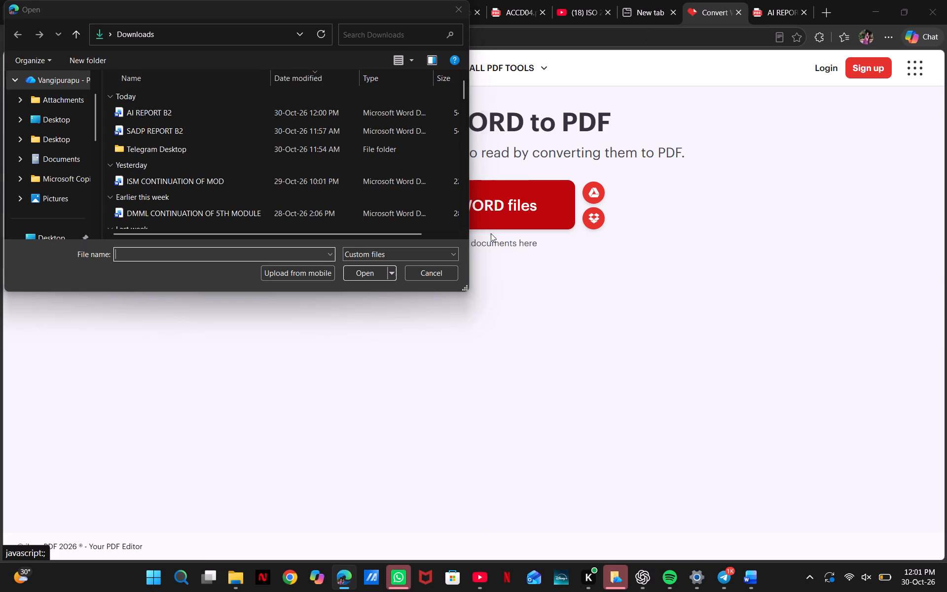
left_click(208, 112)
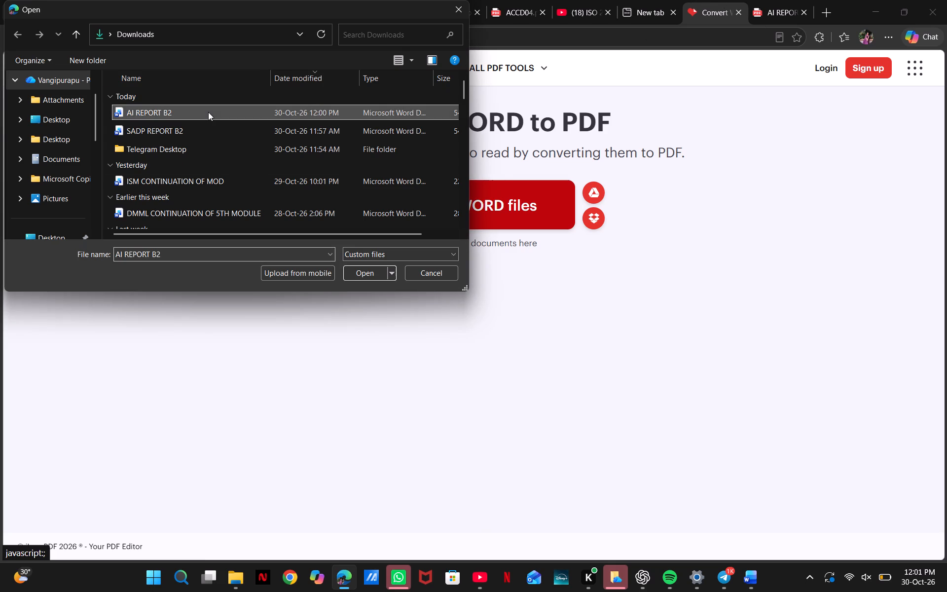
left_click(370, 275)
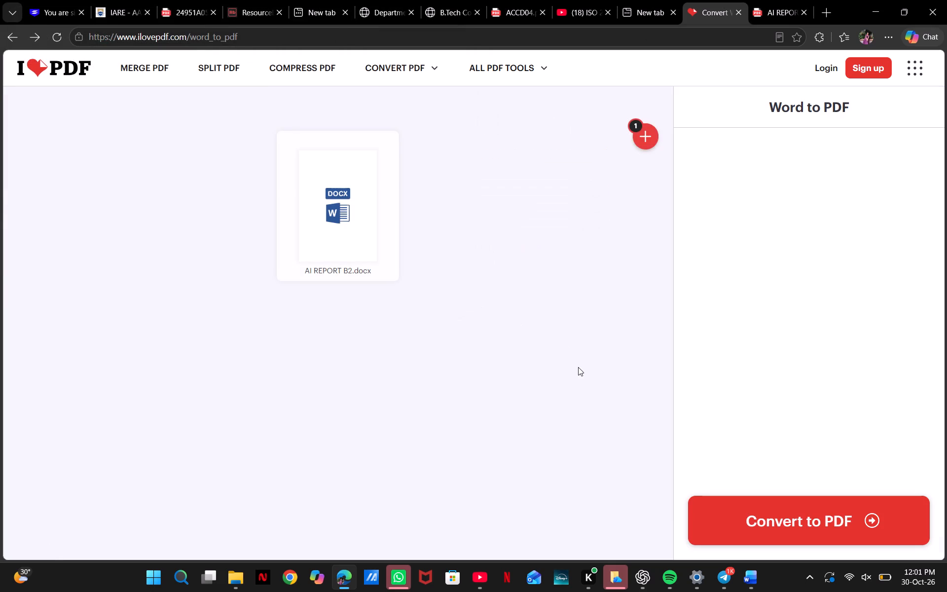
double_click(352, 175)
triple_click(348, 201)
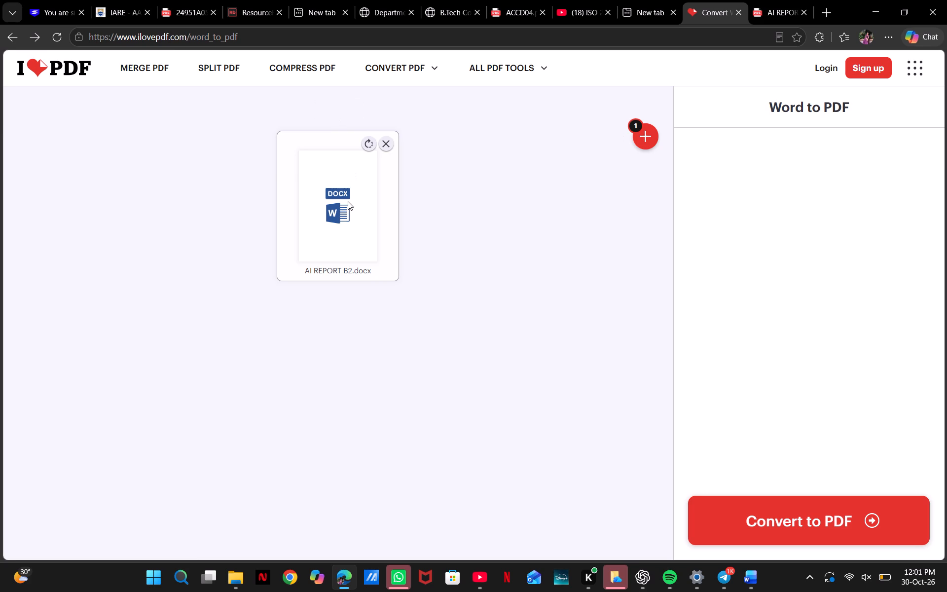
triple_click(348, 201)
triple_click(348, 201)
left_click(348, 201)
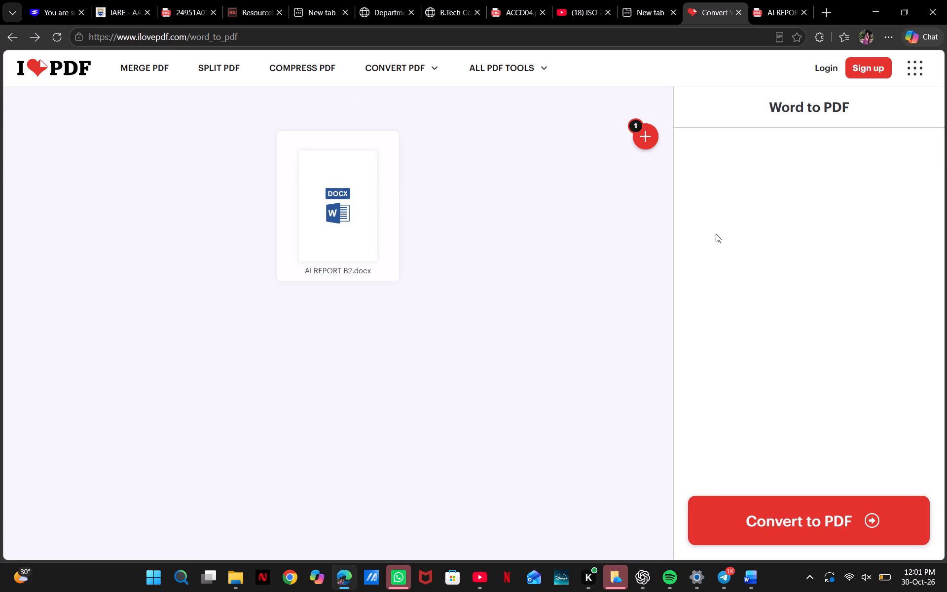
Convert the loaded AI REPORT B2 file to PDF and download the result.
left_click(752, 513)
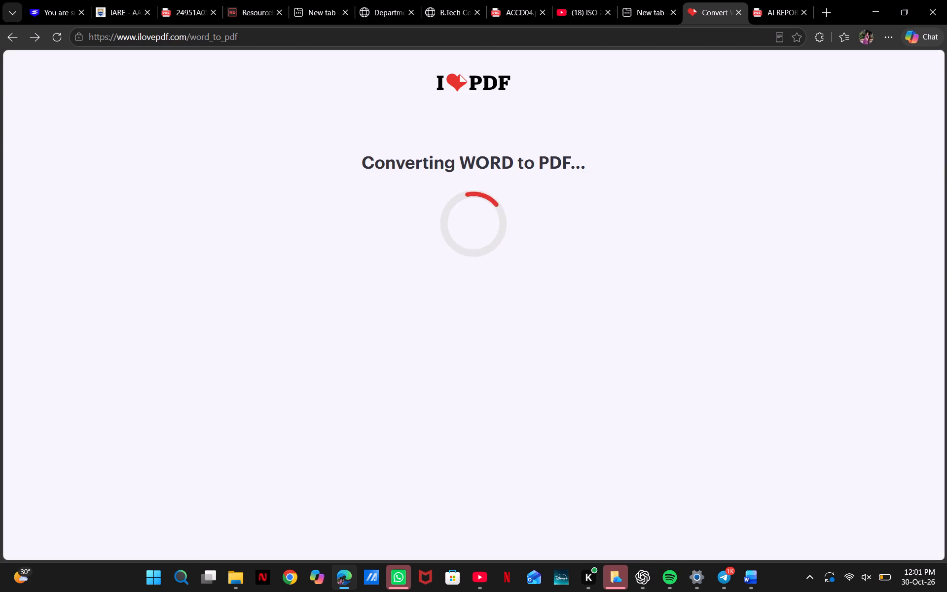
left_click(517, 173)
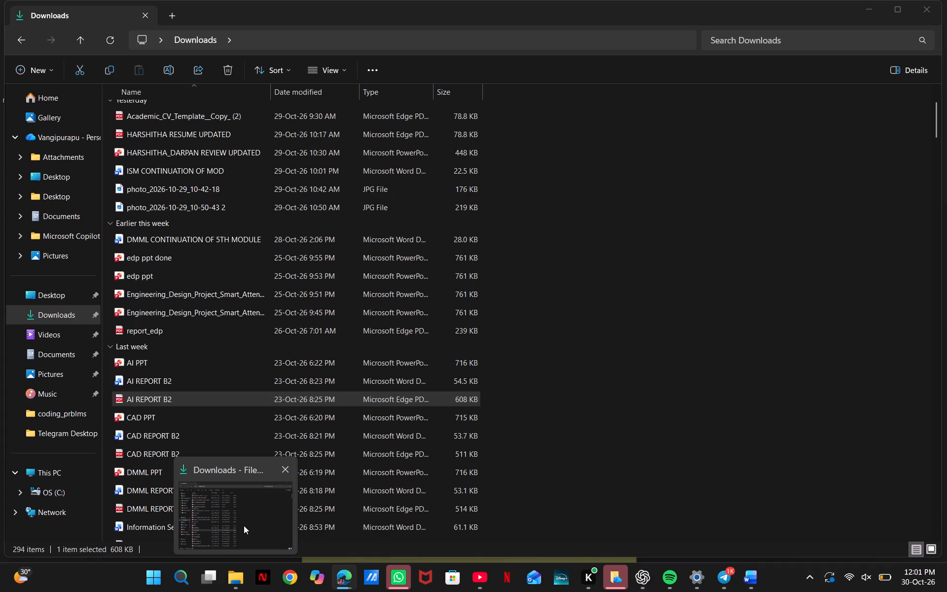
Open the newly downloaded AI REPORT B2 (1) PDF from the Downloads folder and check the author details on its title page.
left_click(244, 525)
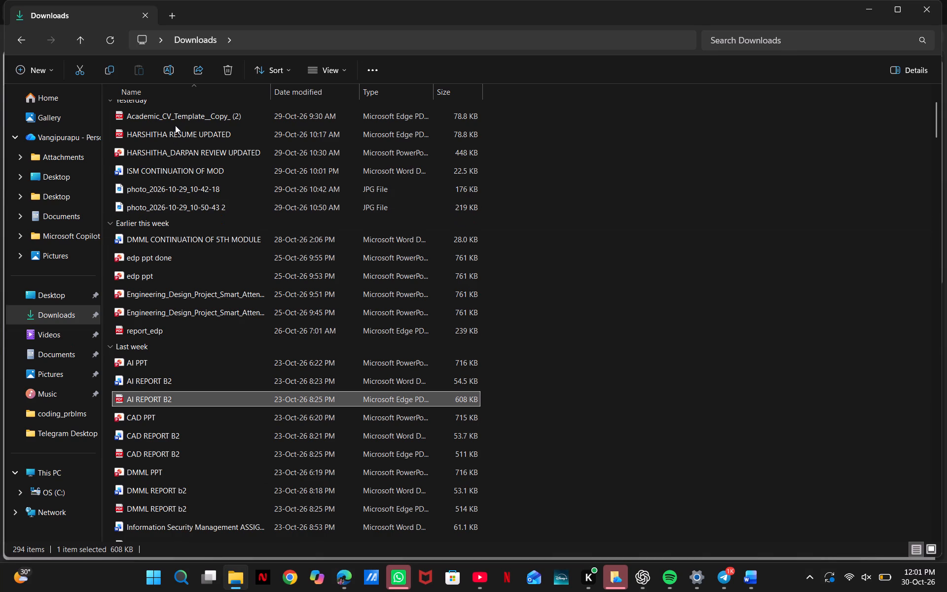
scroll(175, 123, "up", 5)
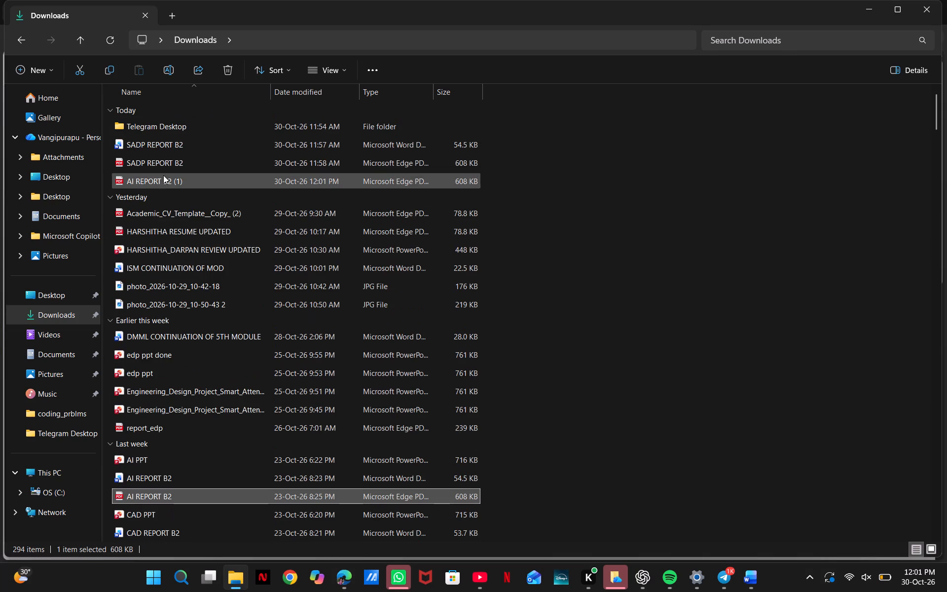
double_click(164, 177)
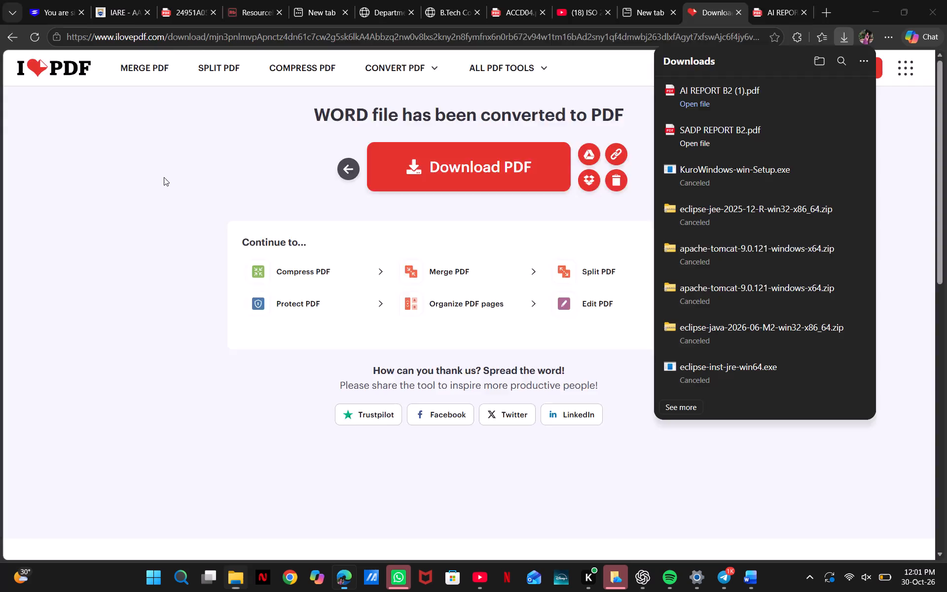
scroll(403, 233, "down", 9)
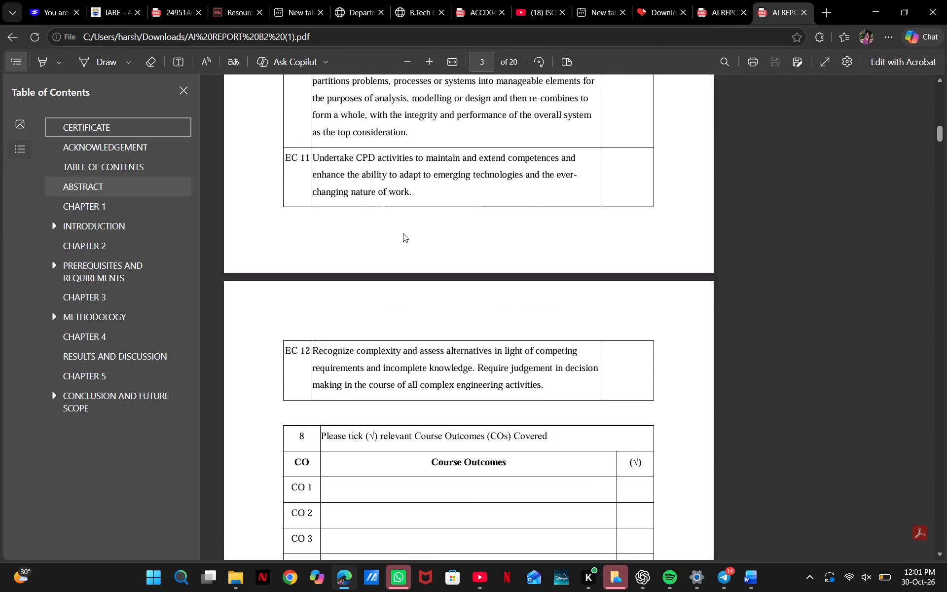
scroll(403, 233, "down", 7)
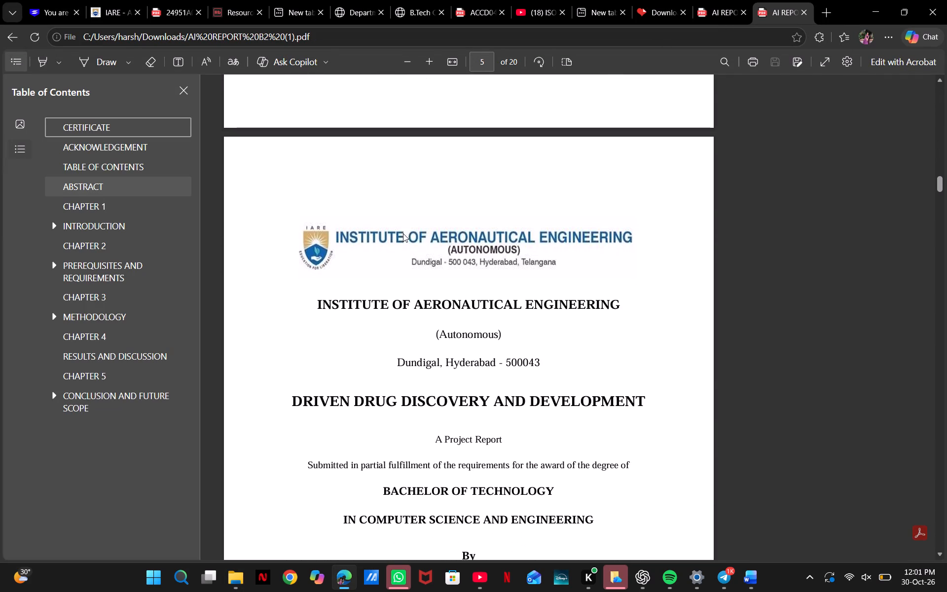
scroll(403, 233, "down", 3)
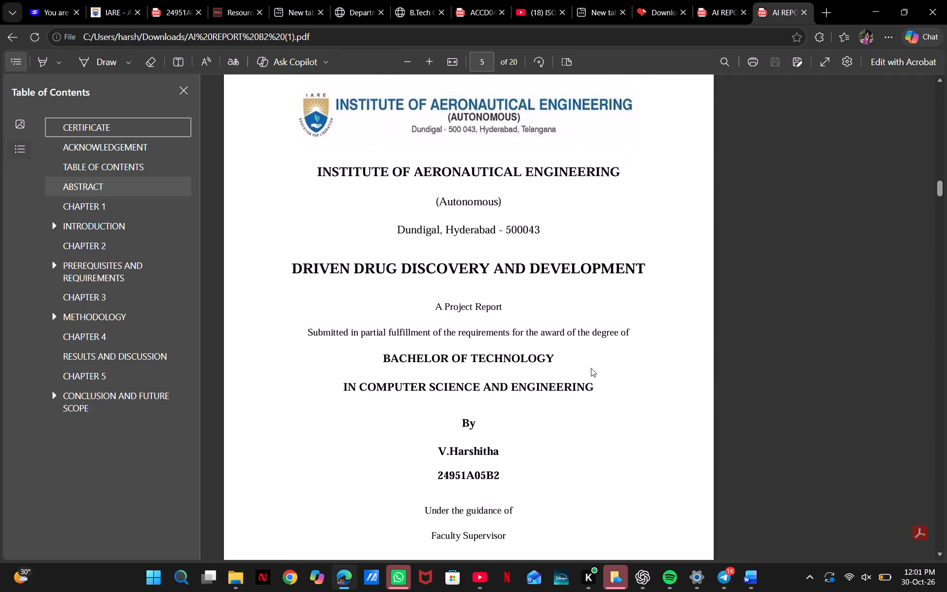
Return to the college portal's AAT-II page and delete the existing ACSD21 self evaluation and project report submission.
left_click(346, 567)
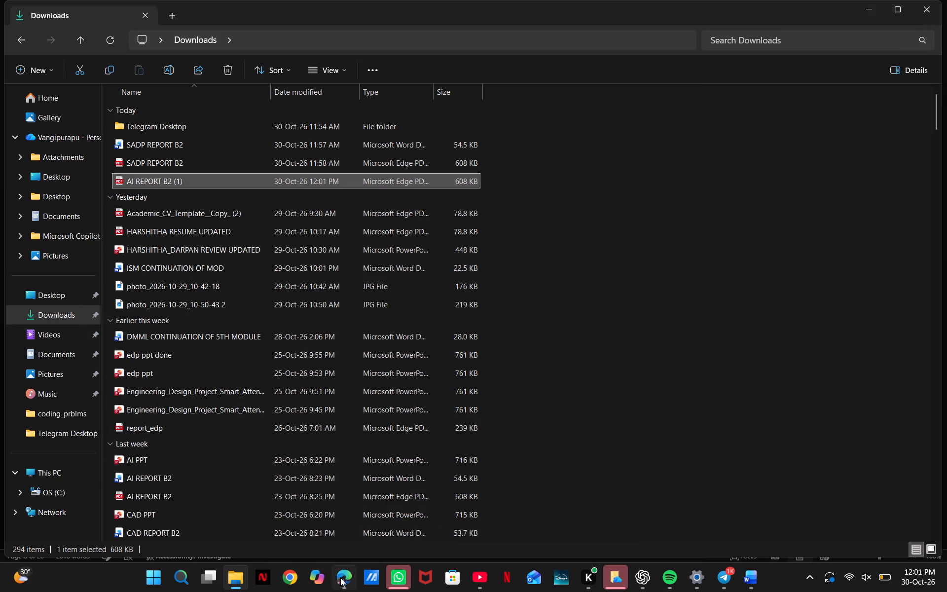
left_click(340, 578)
left_click(113, 5)
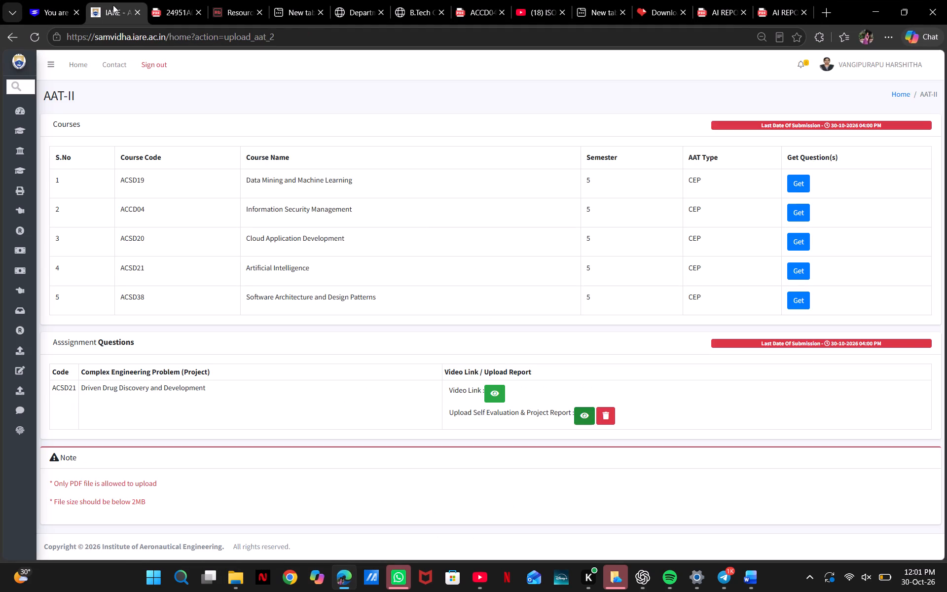
left_click(604, 416)
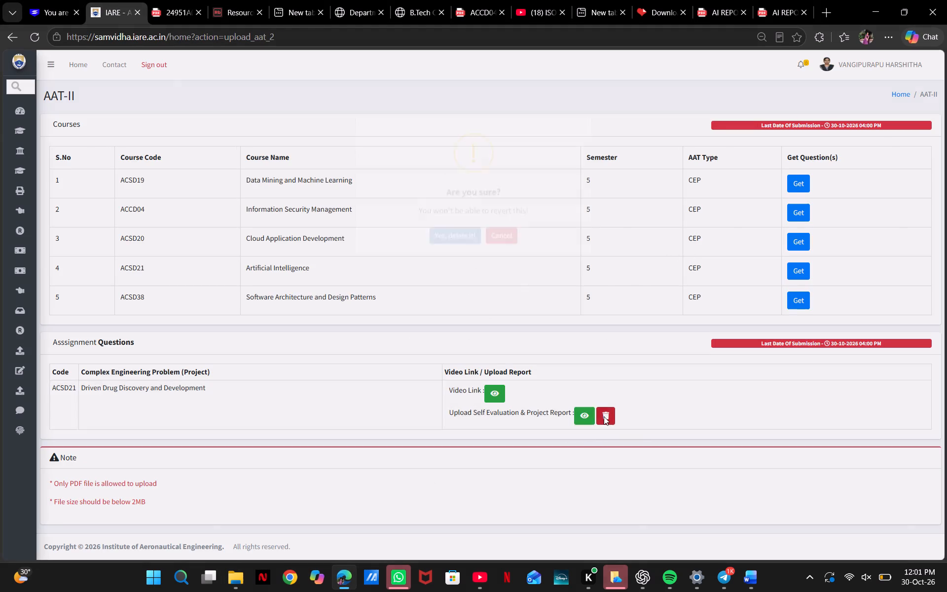
left_click(464, 359)
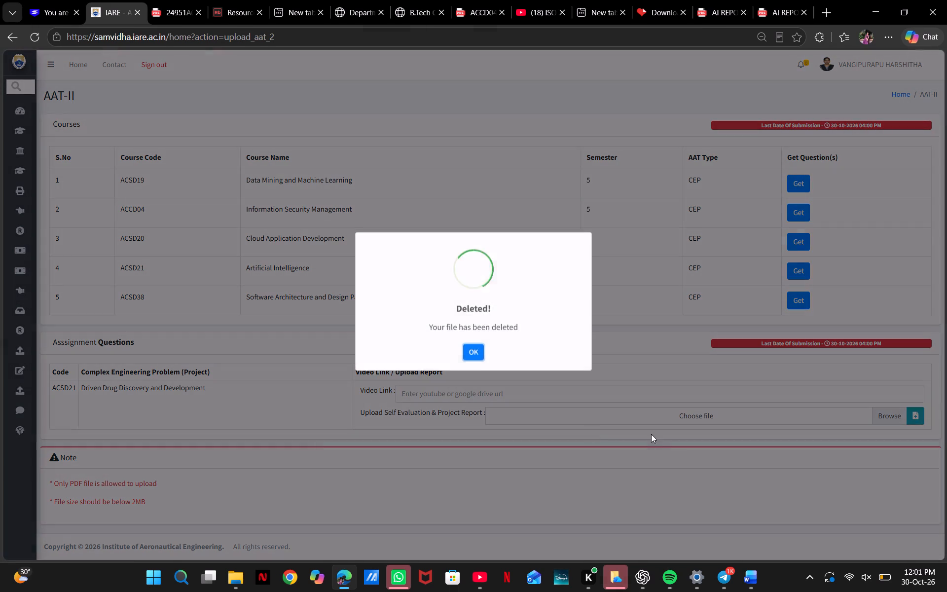
left_click(654, 416)
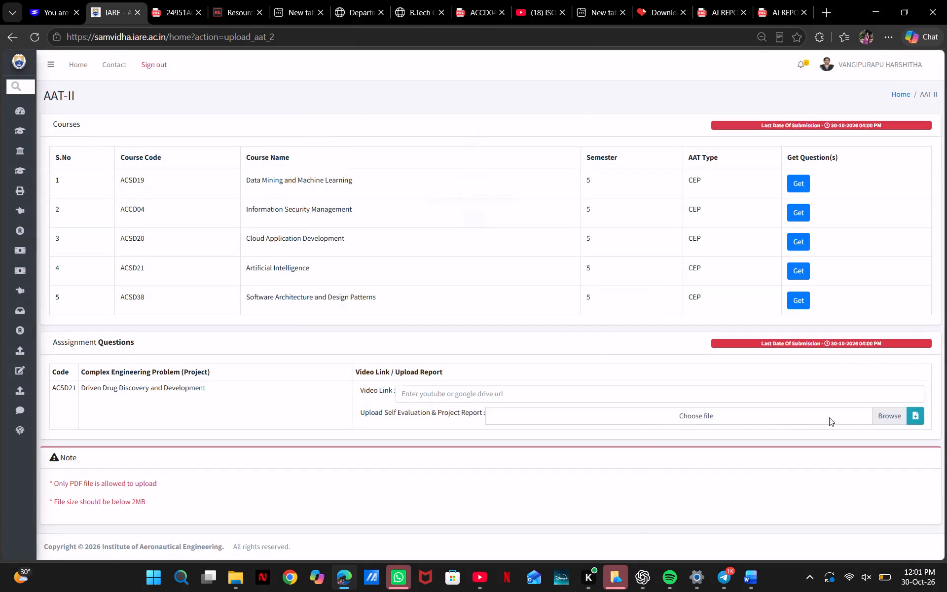
Choose AI REPORT B2 (1).pdf from Downloads as the ACSD21 self evaluation and project report file.
left_click(880, 411)
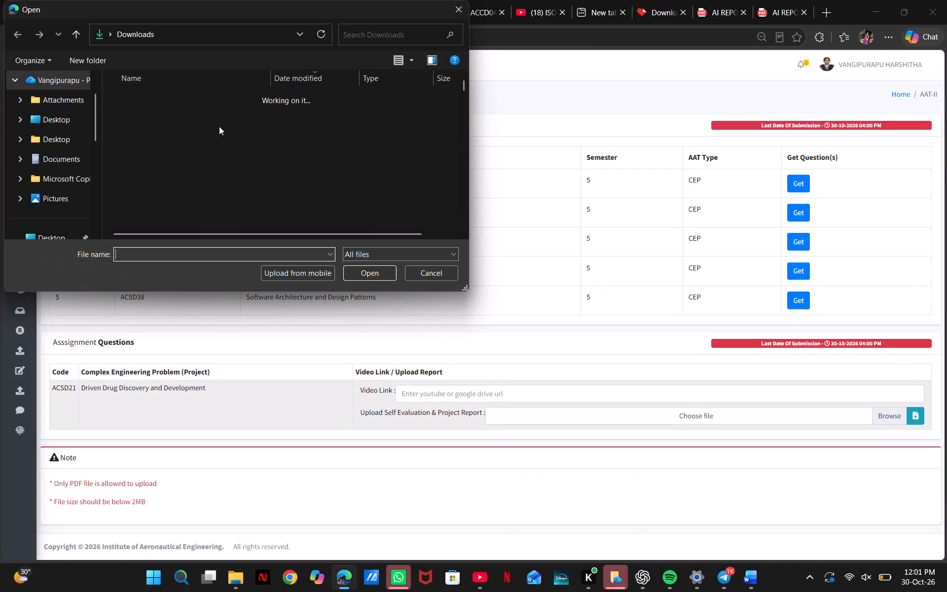
left_click(155, 112)
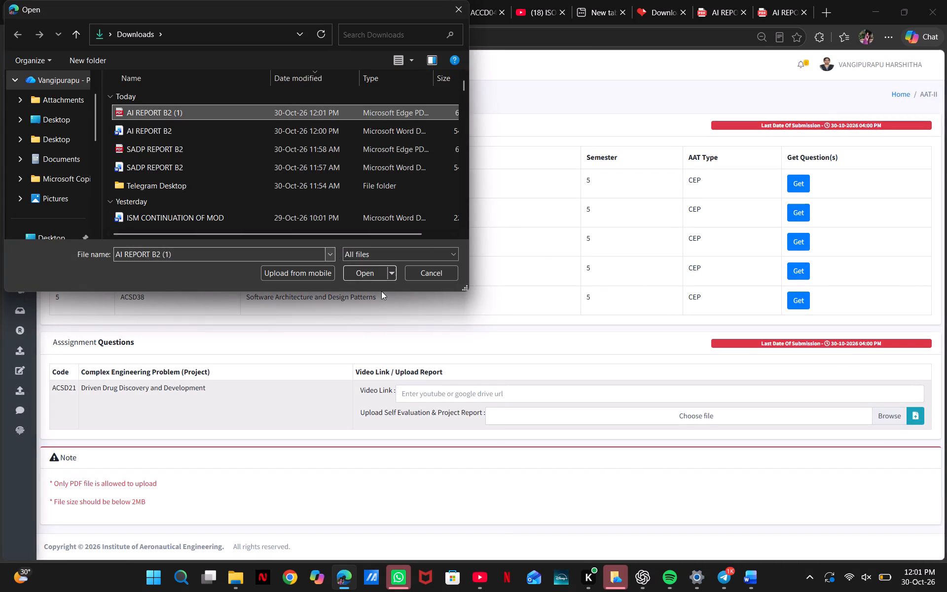
left_click(375, 279)
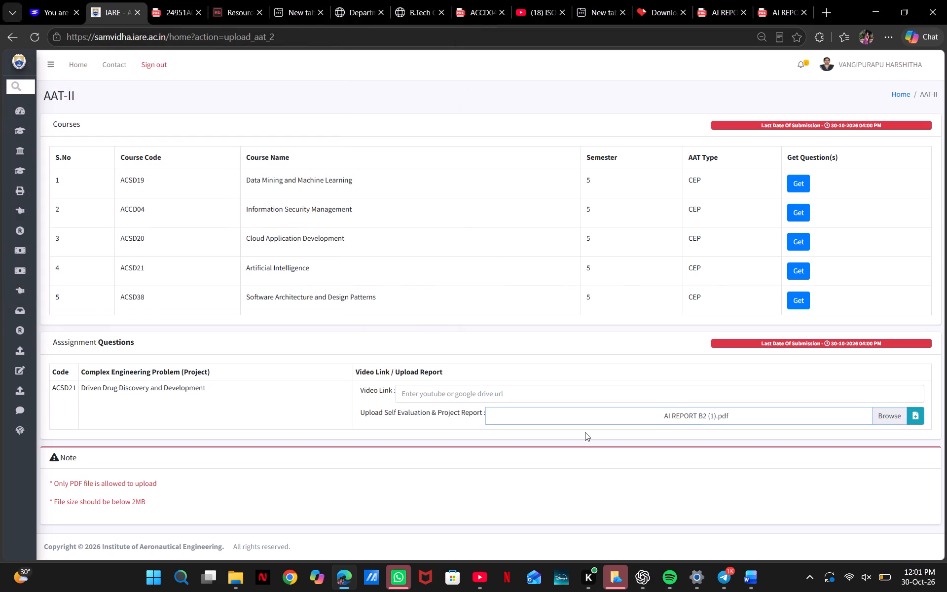
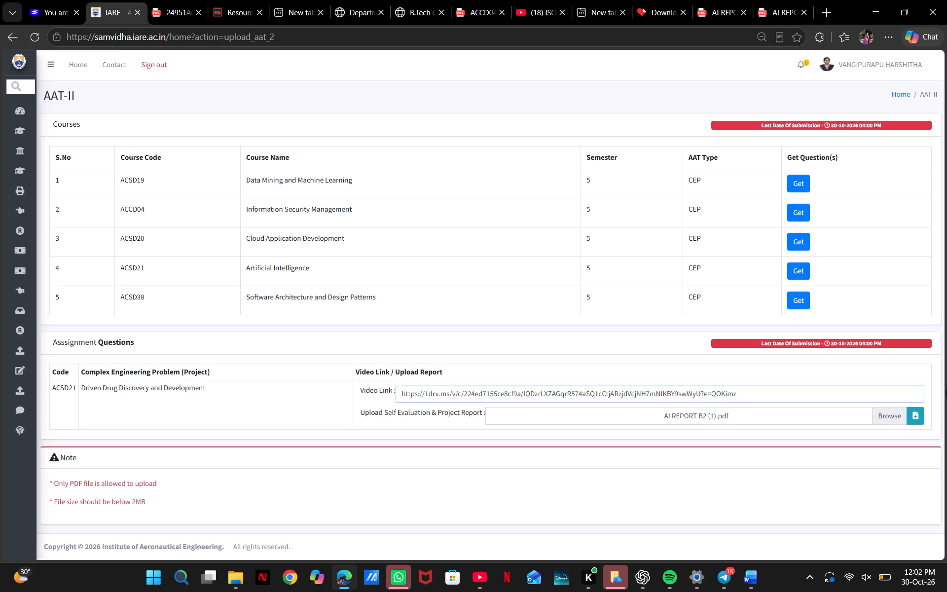
Upload the ACSD21 submission with its video link and AI REPORT B2 (1).pdf.
left_click(918, 420)
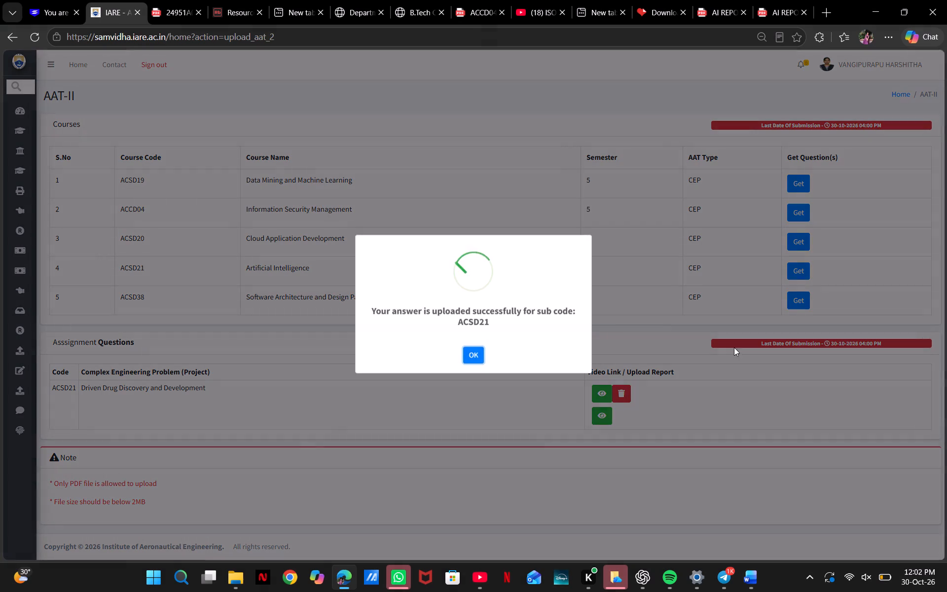
left_click(477, 353)
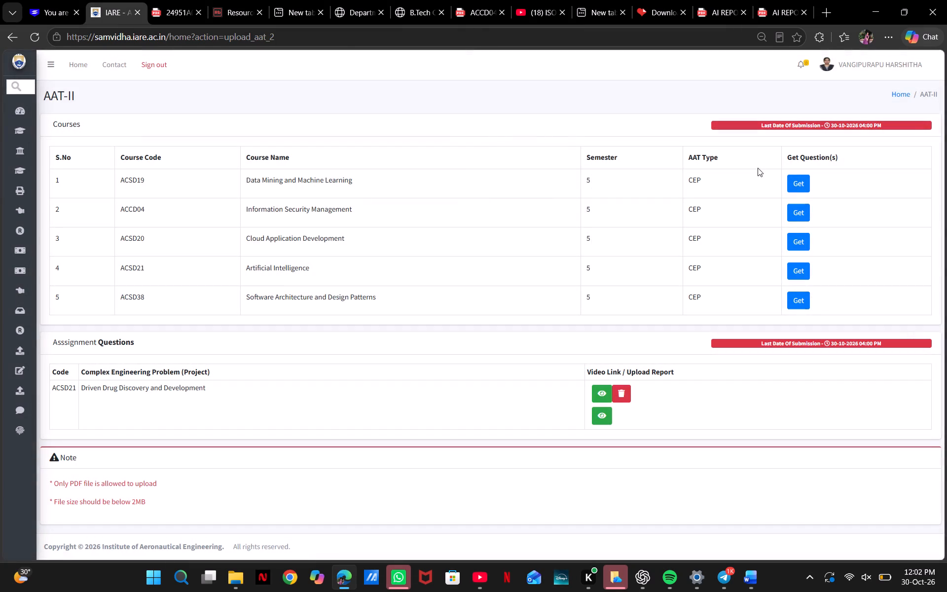
Open the submitted ACSD19 project report and review its self-assessment form, title page, certificate, acknowledgement and declaration pages.
left_click(796, 184)
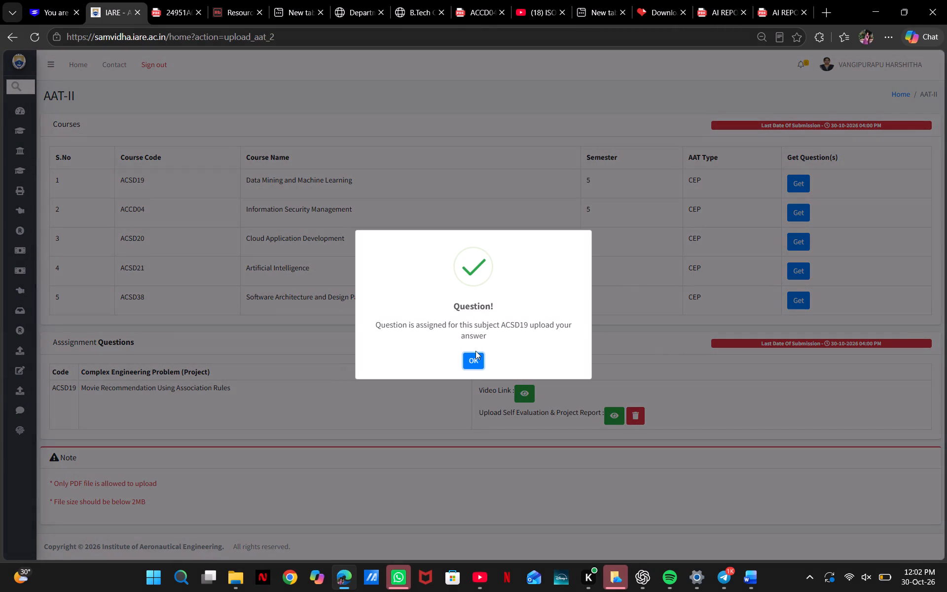
left_click(475, 353)
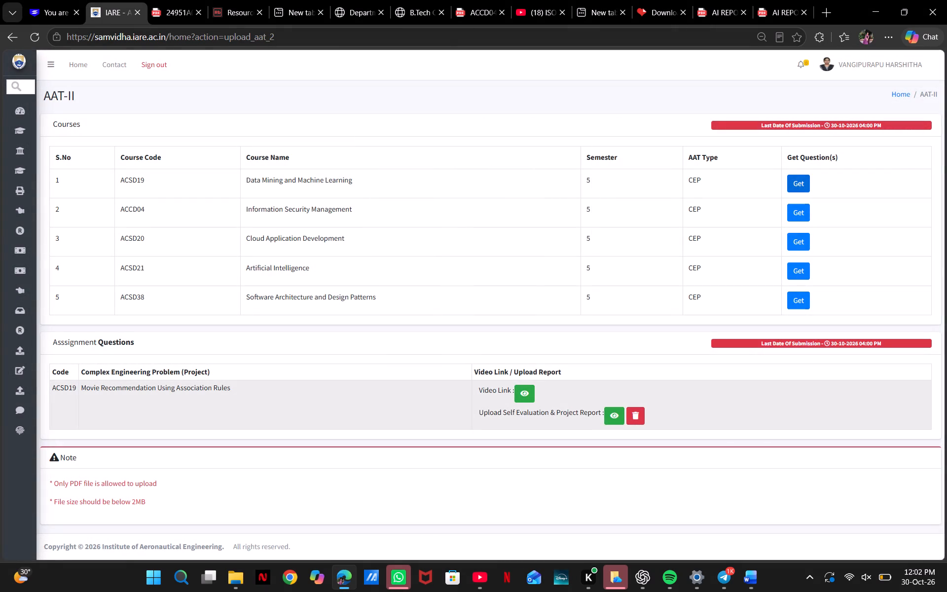
left_click(607, 417)
scroll(403, 386, "down", 1)
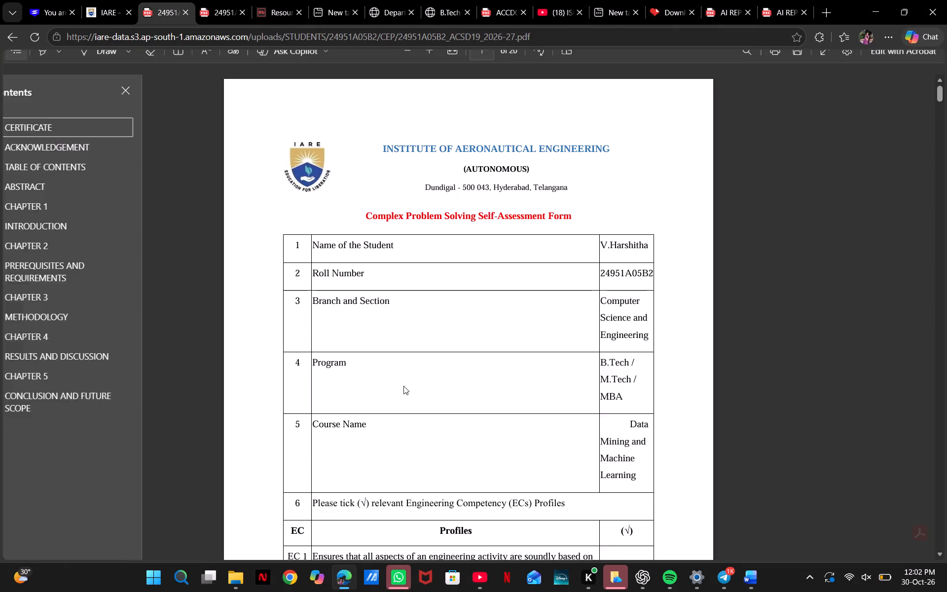
scroll(403, 386, "down", 12)
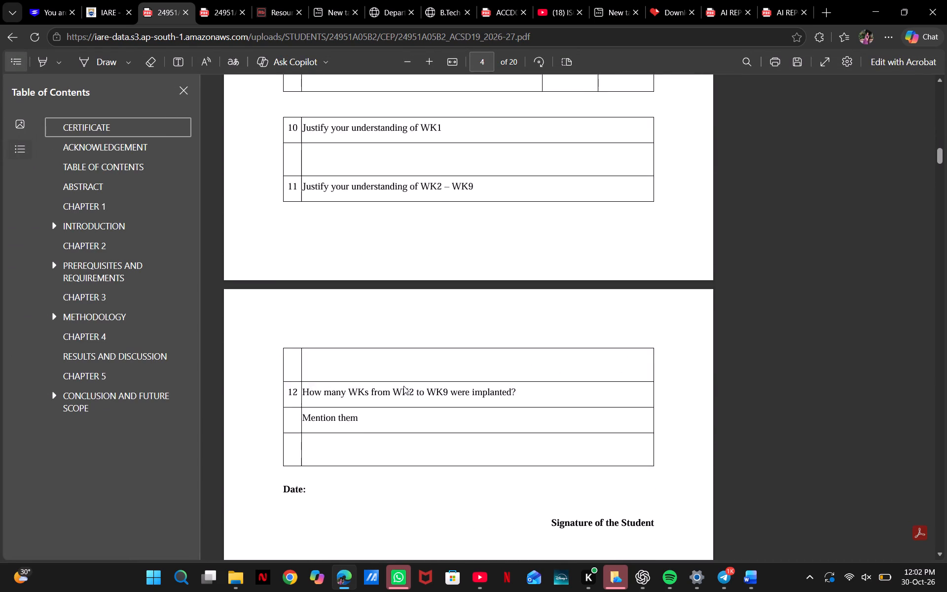
scroll(403, 386, "down", 7)
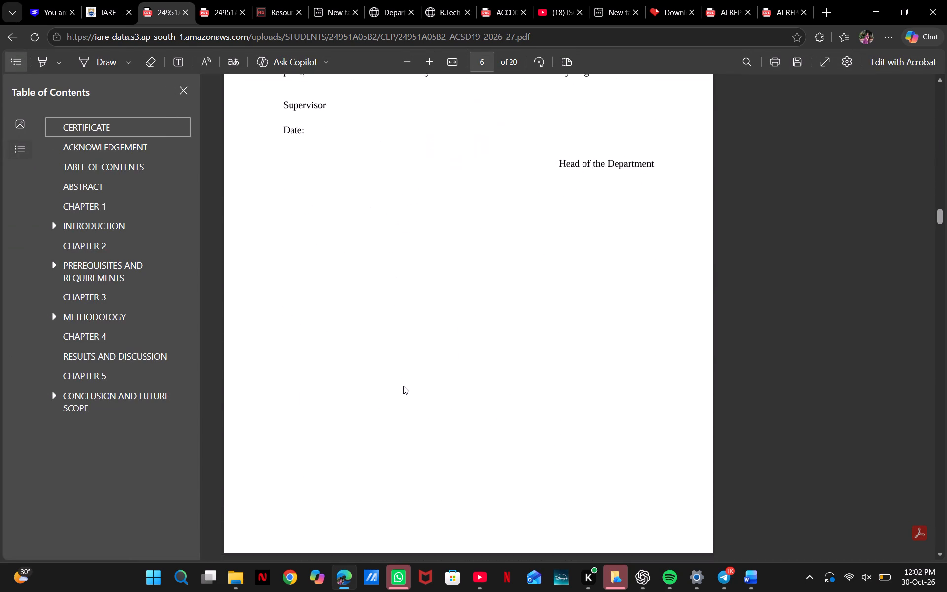
scroll(403, 386, "down", 10)
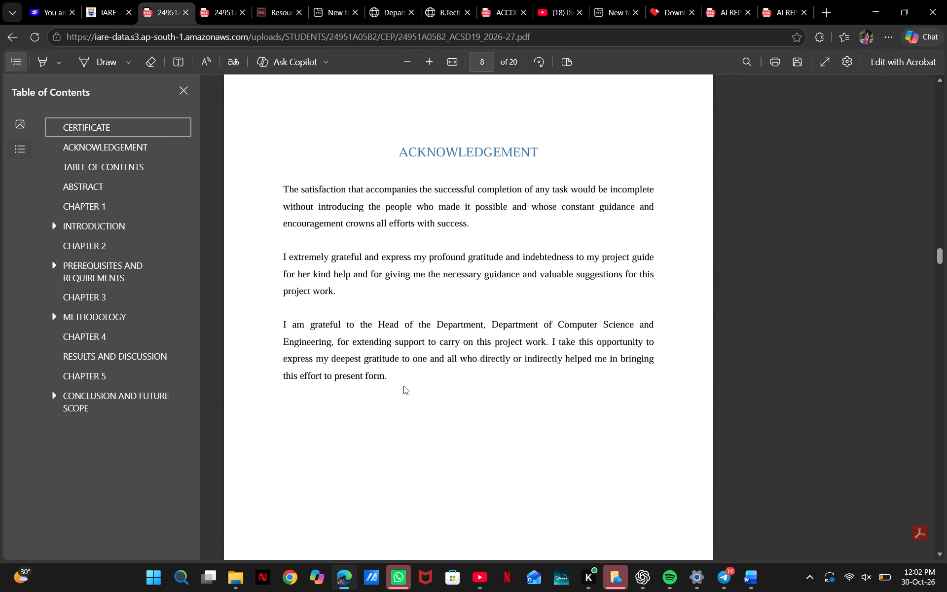
scroll(403, 386, "down", 3)
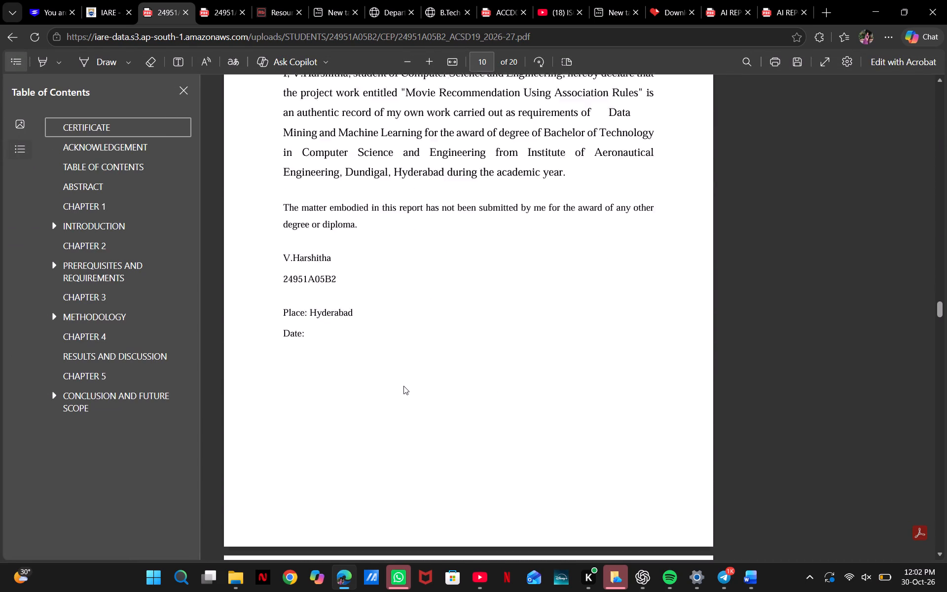
scroll(403, 386, "up", 2)
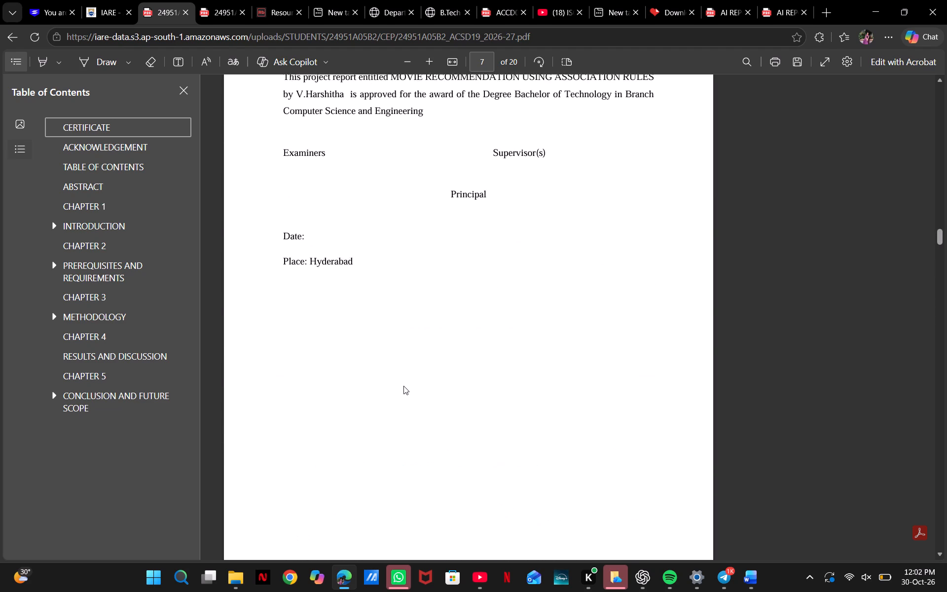
scroll(403, 386, "up", 5)
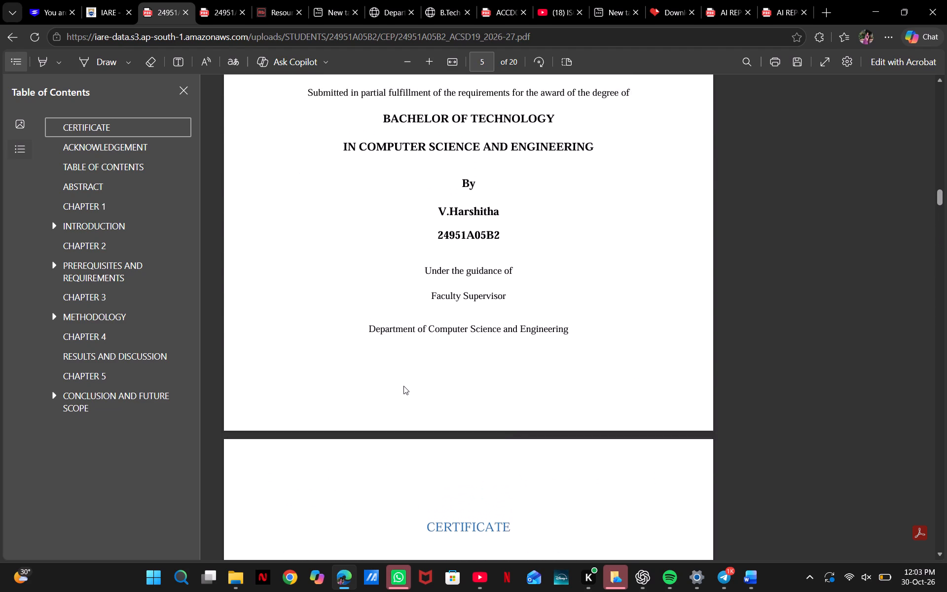
scroll(403, 386, "up", 2)
scroll(462, 186, "up", 6)
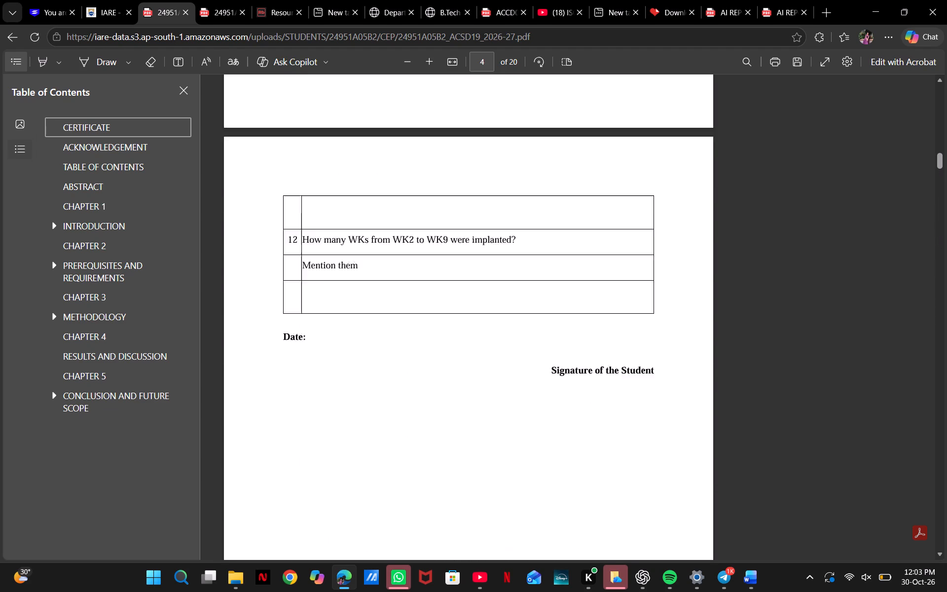
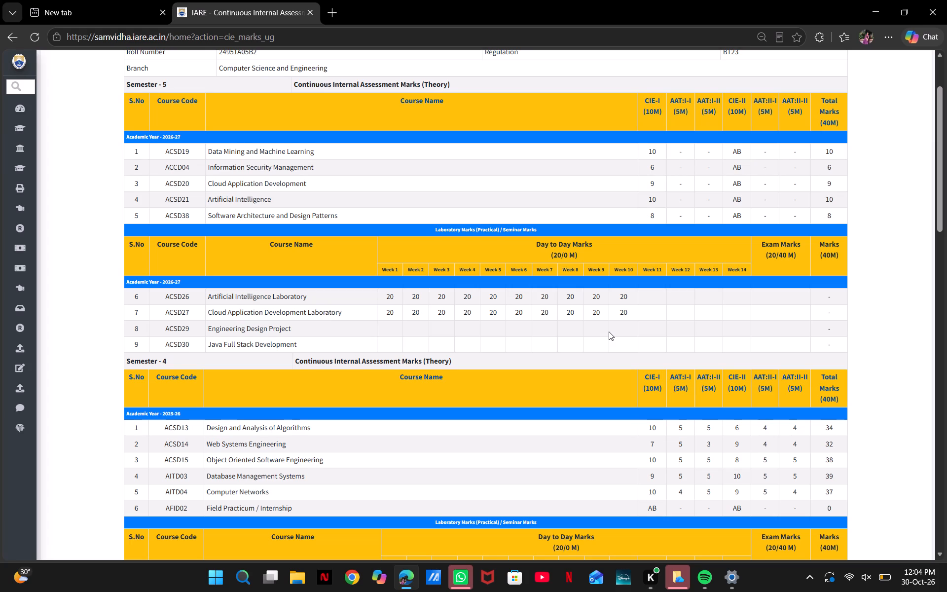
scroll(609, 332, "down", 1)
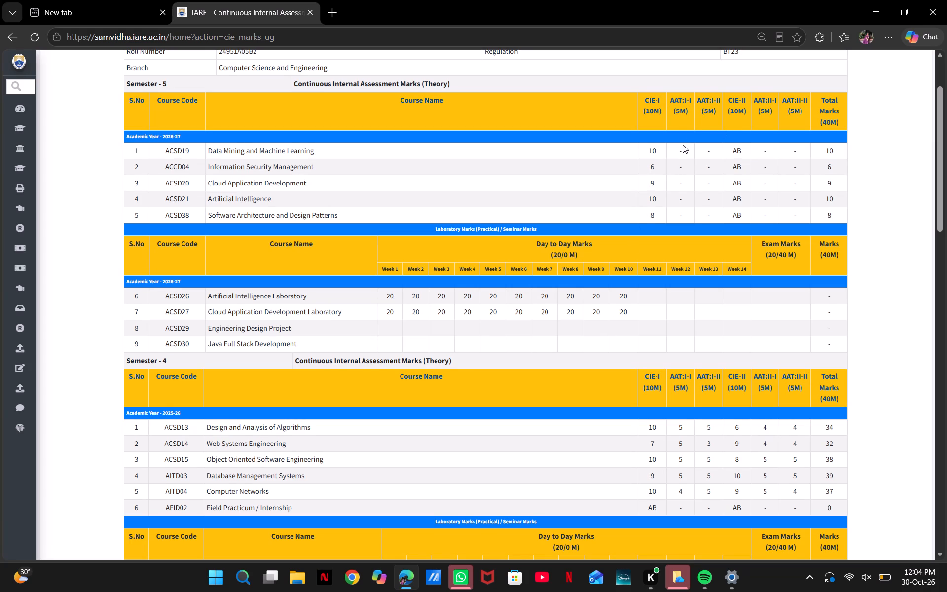